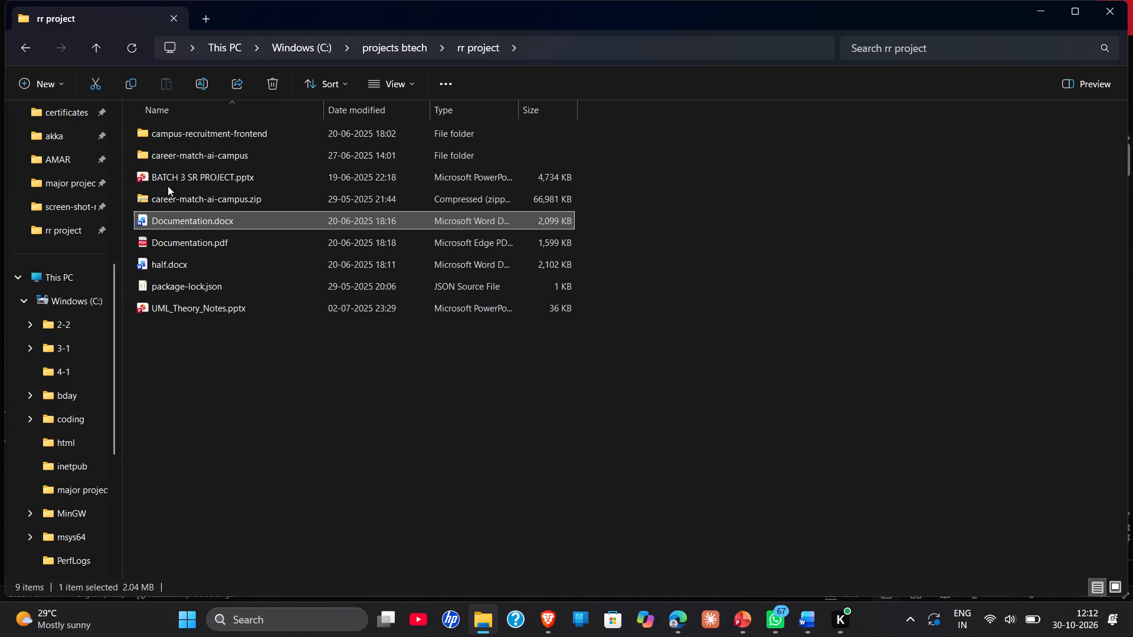
drag(414, 42, 390, 48)
click(273, 44)
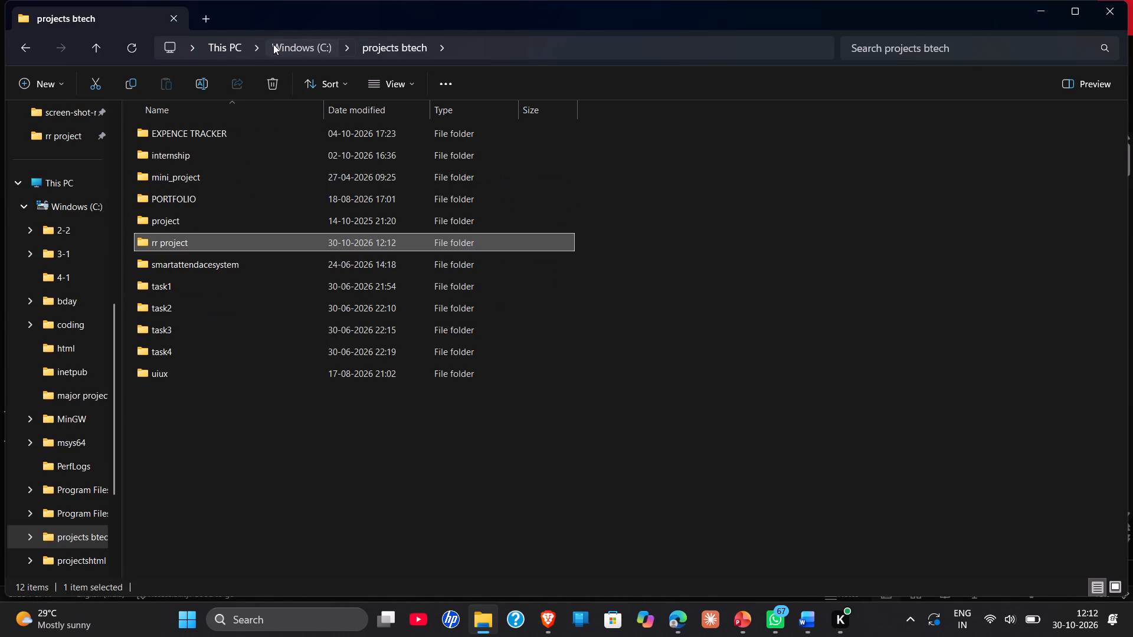
double_click(220, 288)
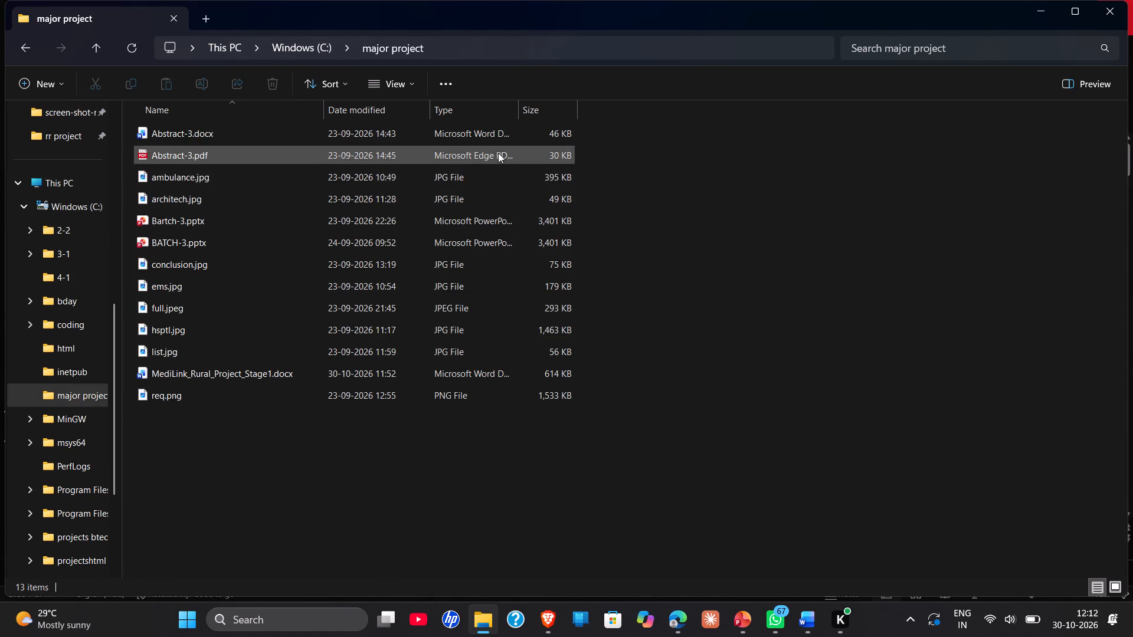
double_click(282, 375)
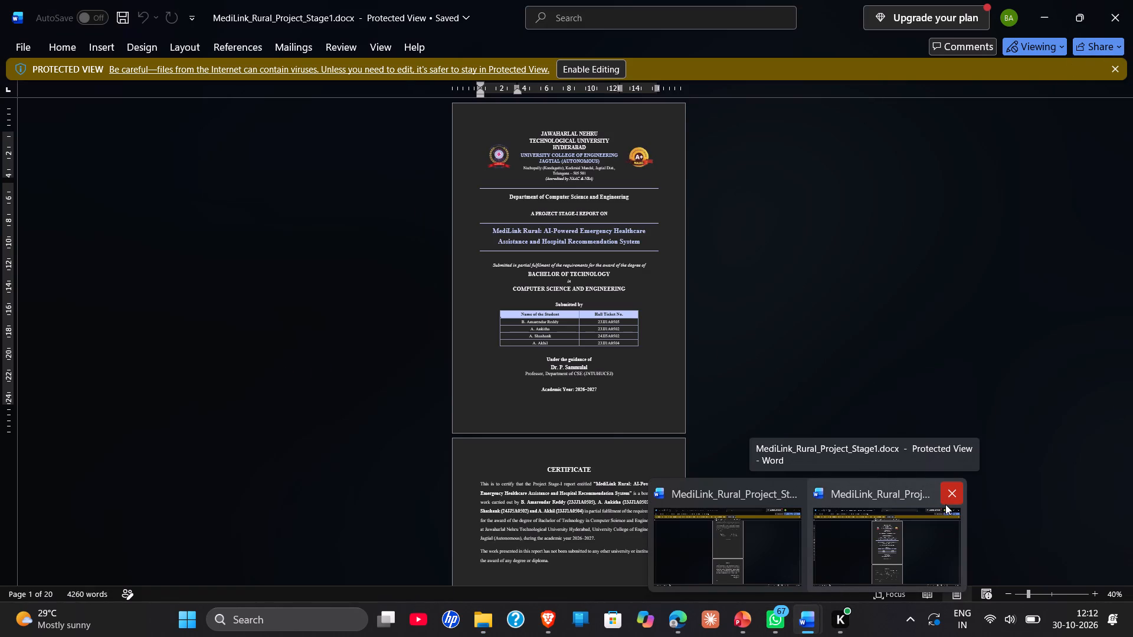
Close MediLink_Rural_Project_Stage1_Revised.docx and return to the original Stage 1 report.
click(800, 498)
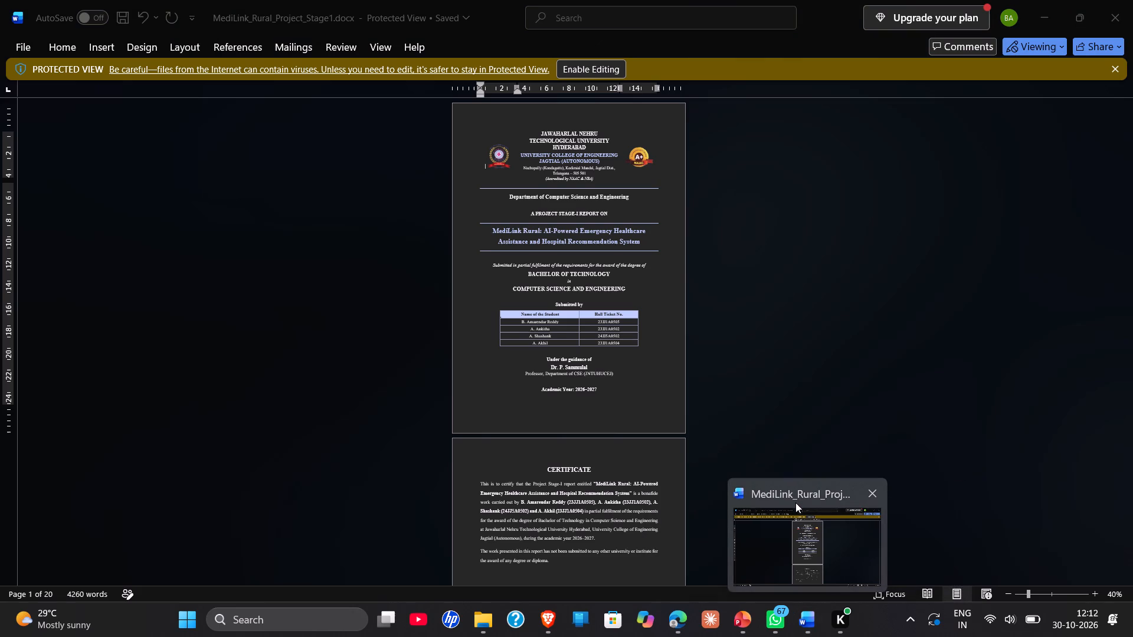
click(834, 329)
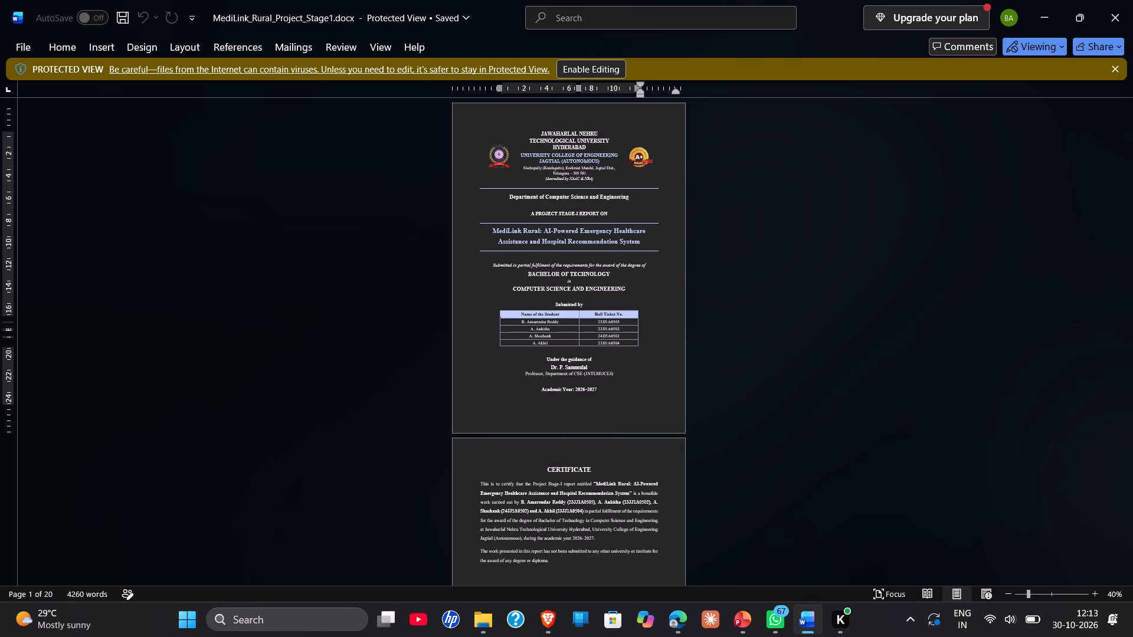
Enable editing for MediLink_Rural_Project_Stage1.docx.
click(608, 73)
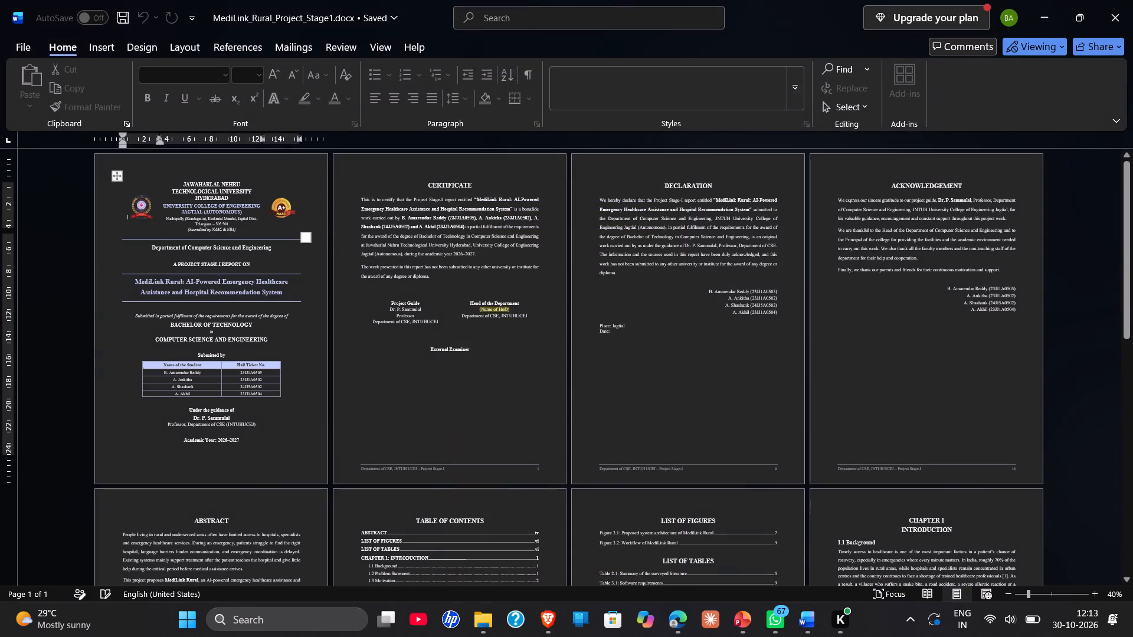
Place the text cursor at the end of the highlighted (Name of HoD) placeholder on the certificate page.
scroll(706, 294, up, 5)
ctrl+scroll(706, 294, up, 2)
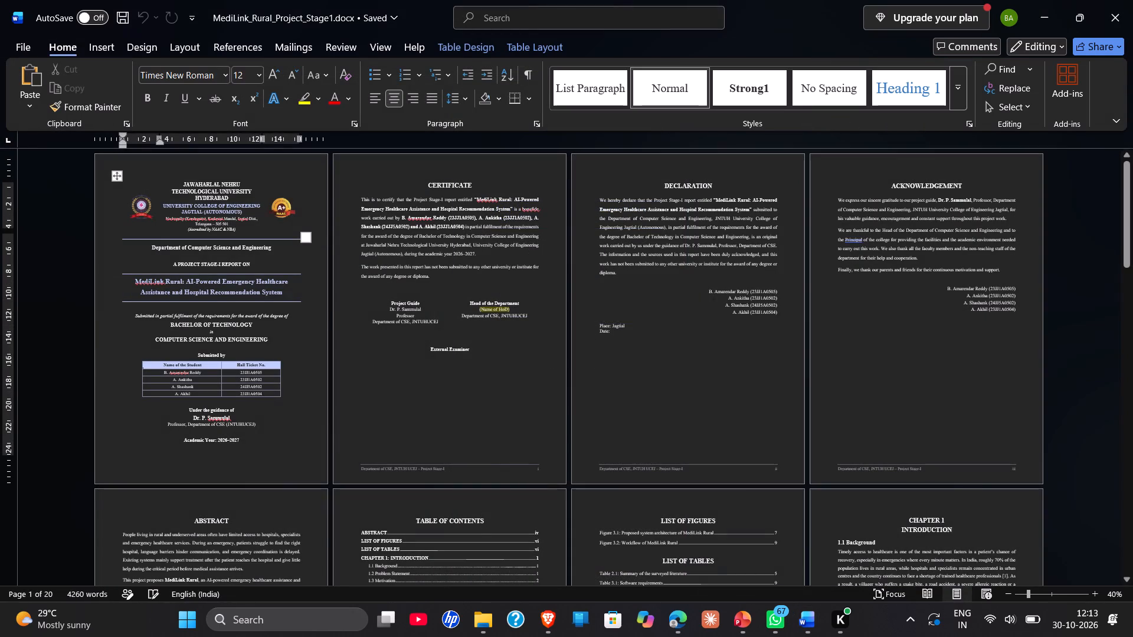
ctrl+scroll(706, 294, up, 3)
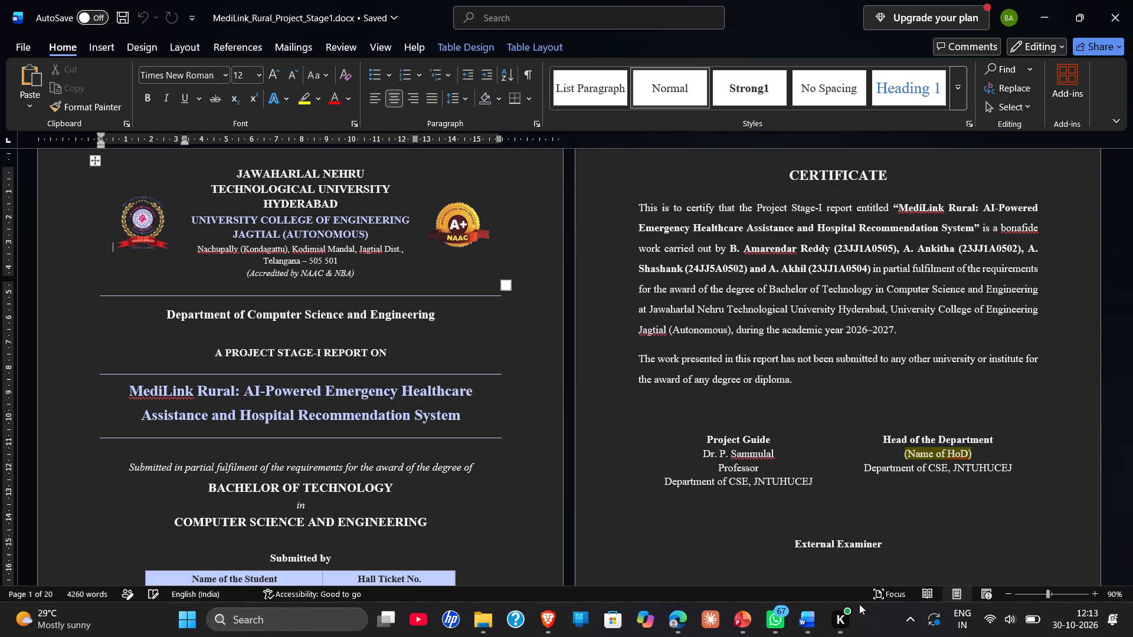
scroll(384, 636, up, 4)
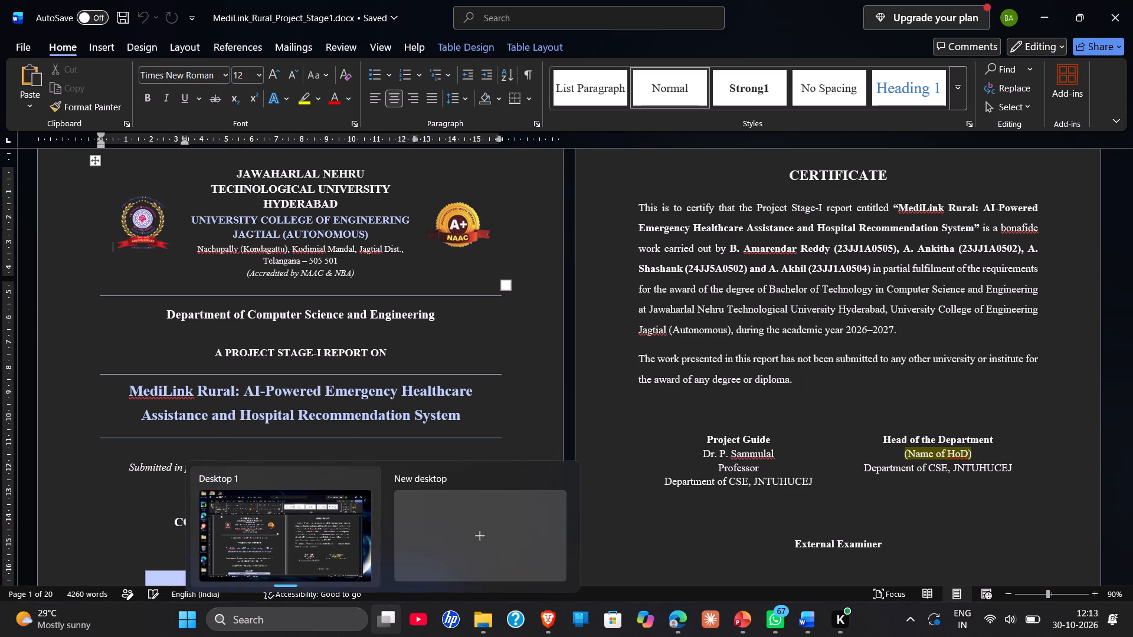
scroll(384, 636, up, 3)
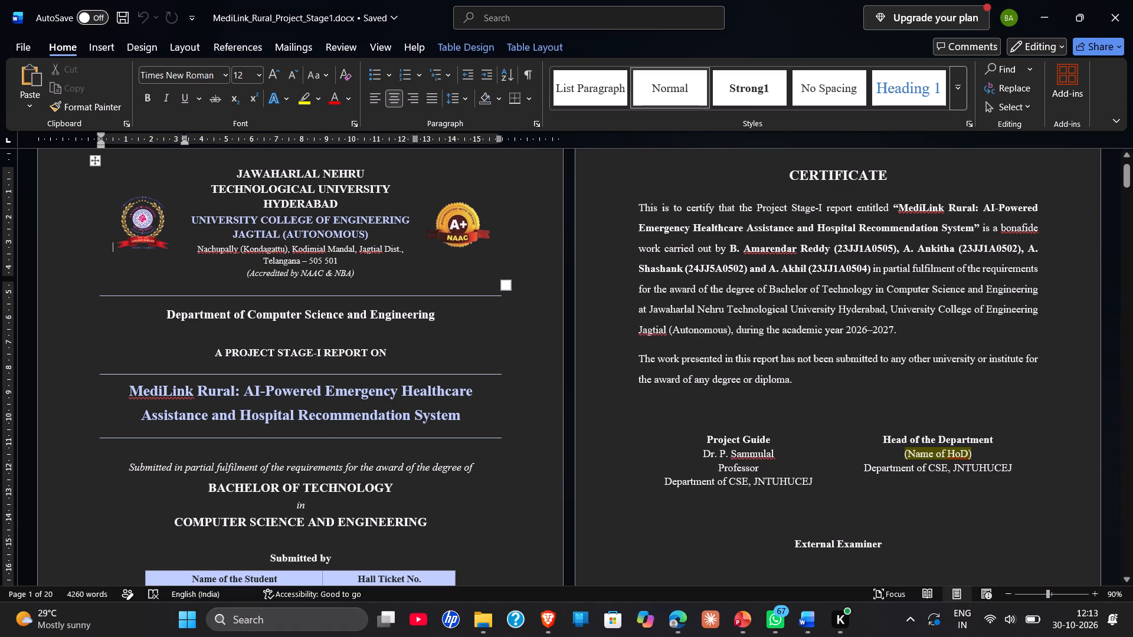
click(1000, 457)
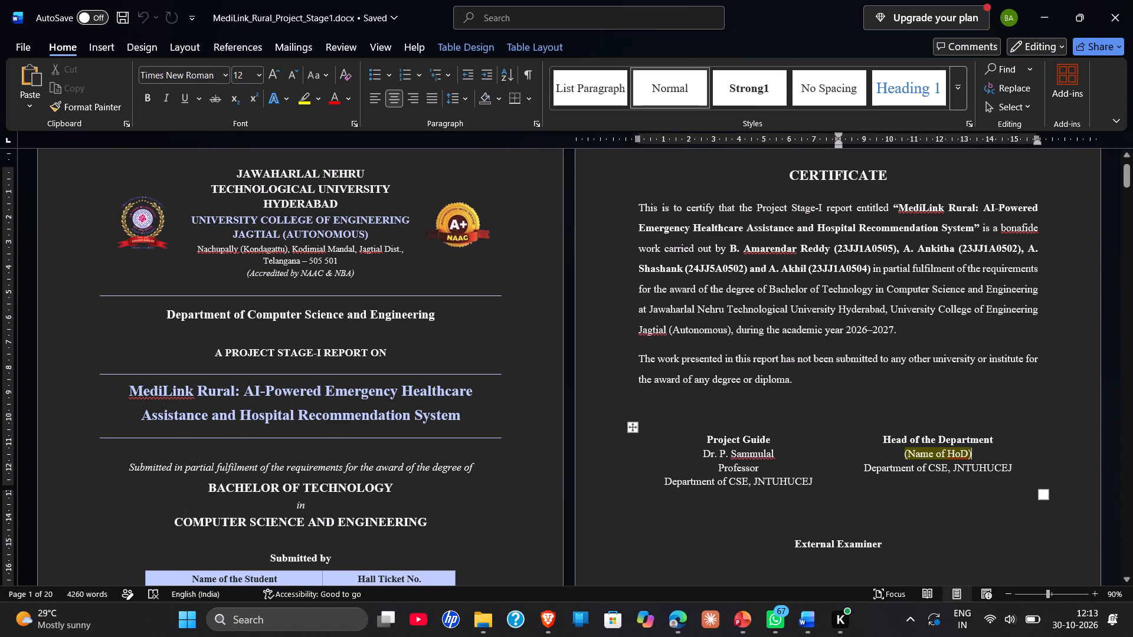
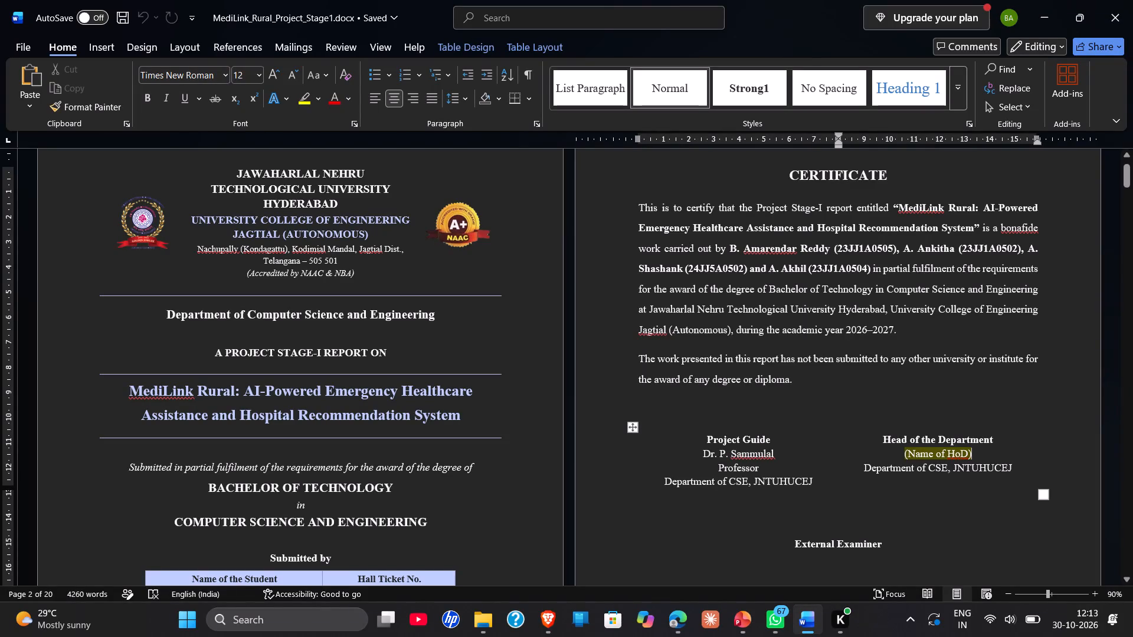
Review the report's cover page and the certificate page alongside it for remaining details that need editing.
scroll(386, 316, down, 4)
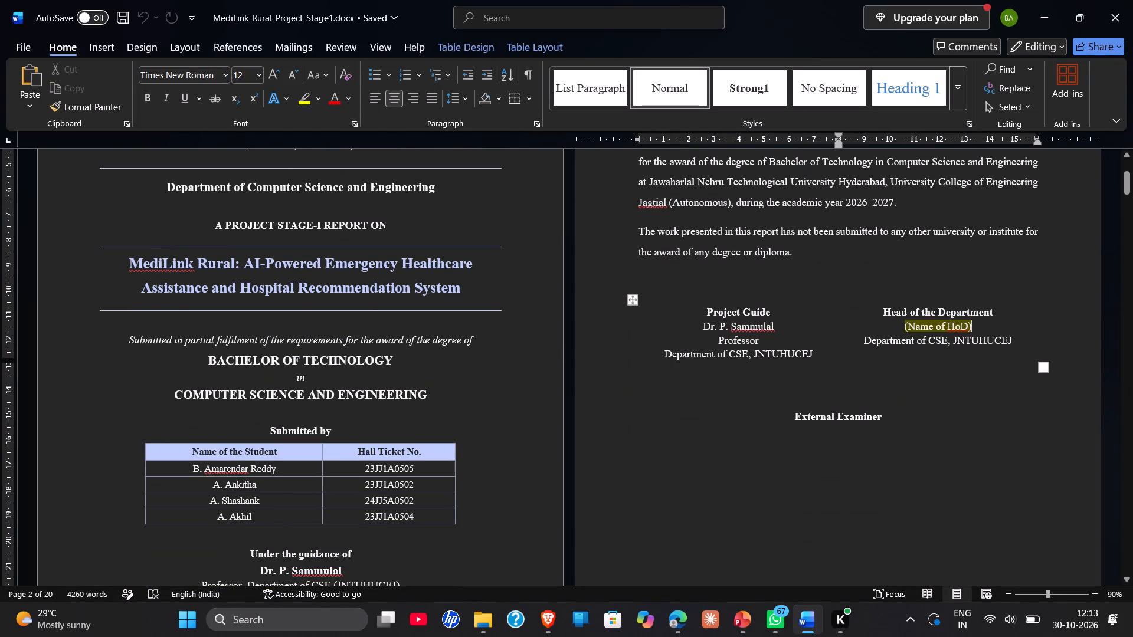
scroll(314, 386, down, 1)
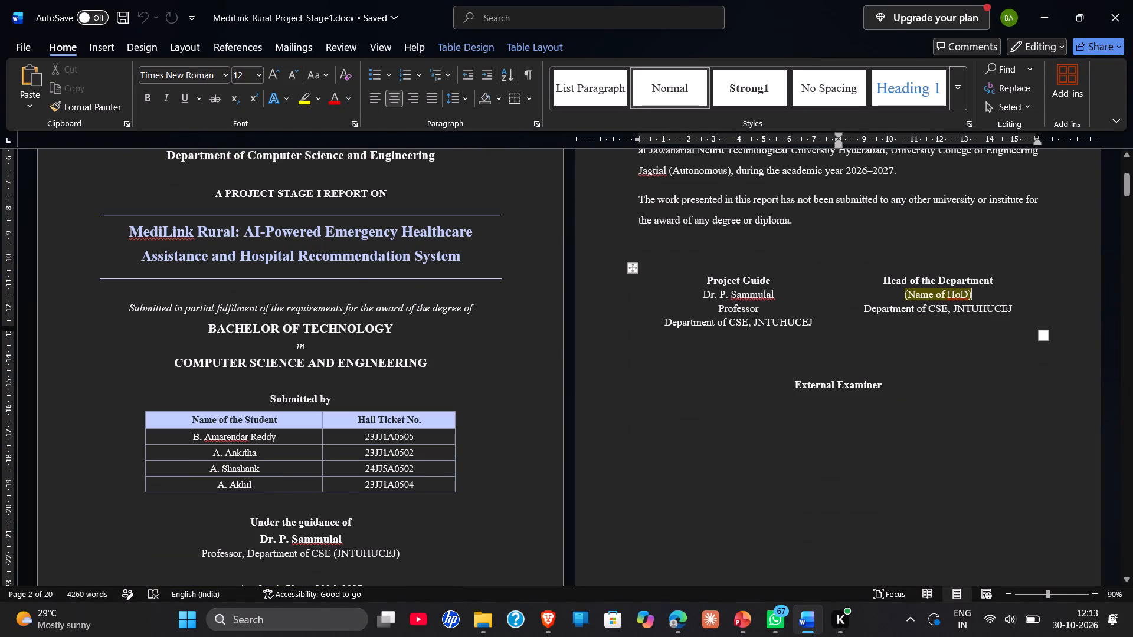
scroll(276, 432, down, 2)
scroll(302, 475, down, 3)
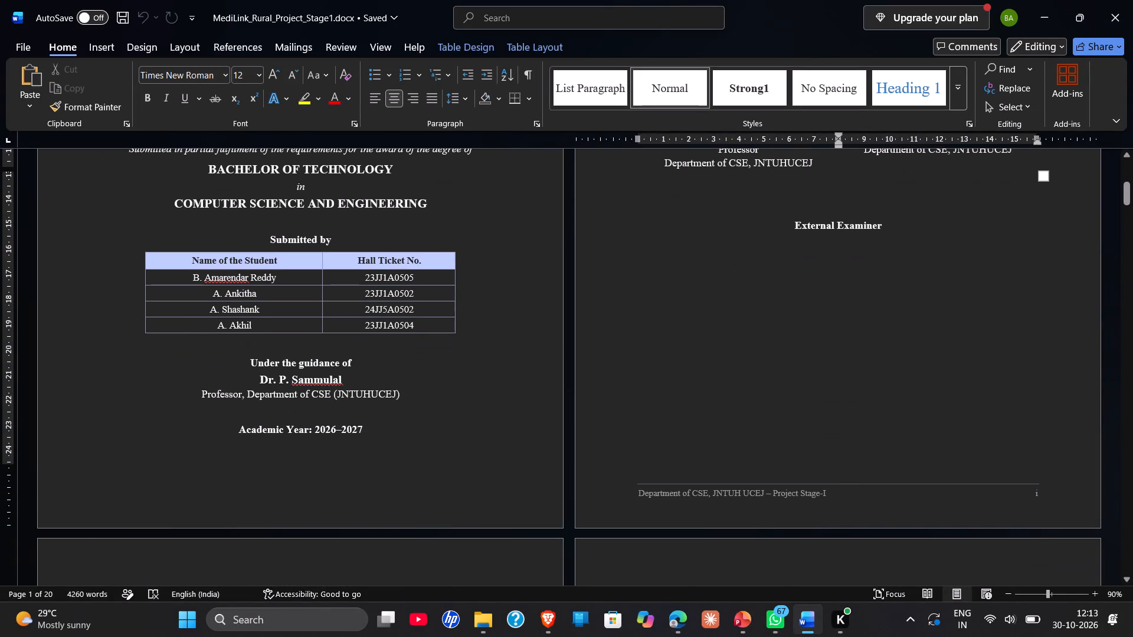
scroll(374, 412, down, 2)
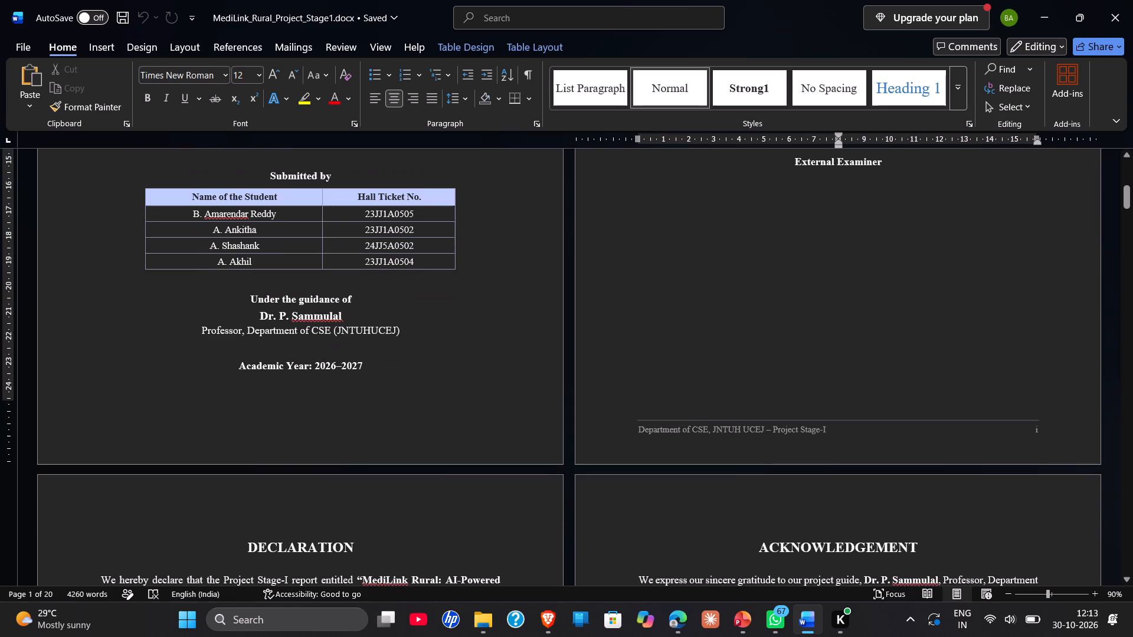
ctrl+scroll(492, 398, down, 5)
ctrl+scroll(492, 398, up, 7)
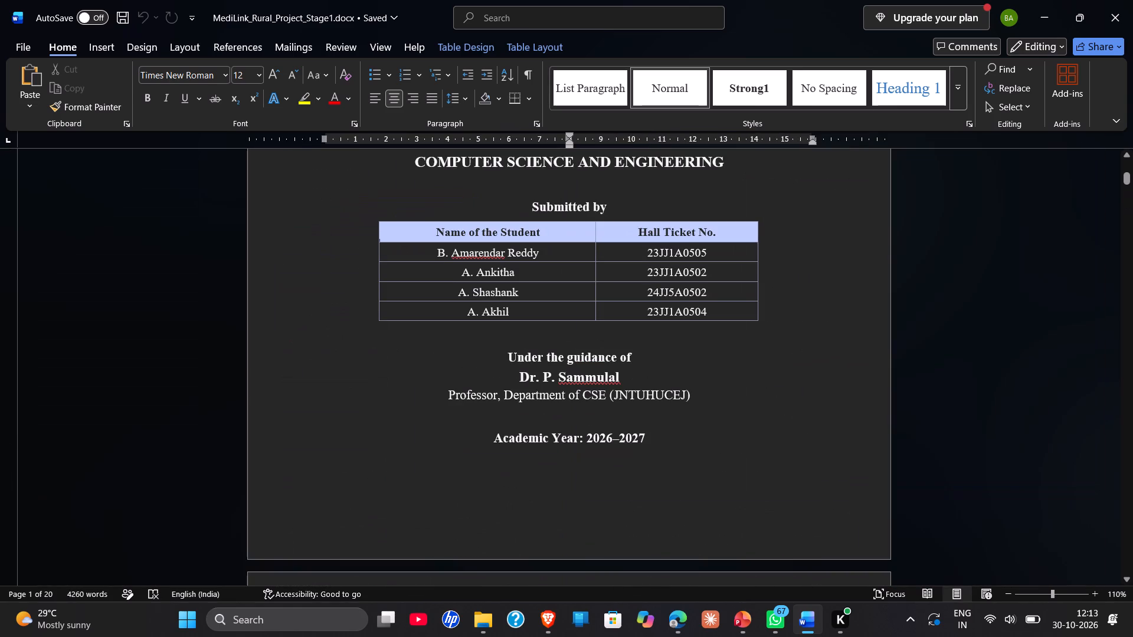
Delete the highlighted (Name of HoD) placeholder under Head of the Department on the certificate page.
scroll(492, 398, down, 11)
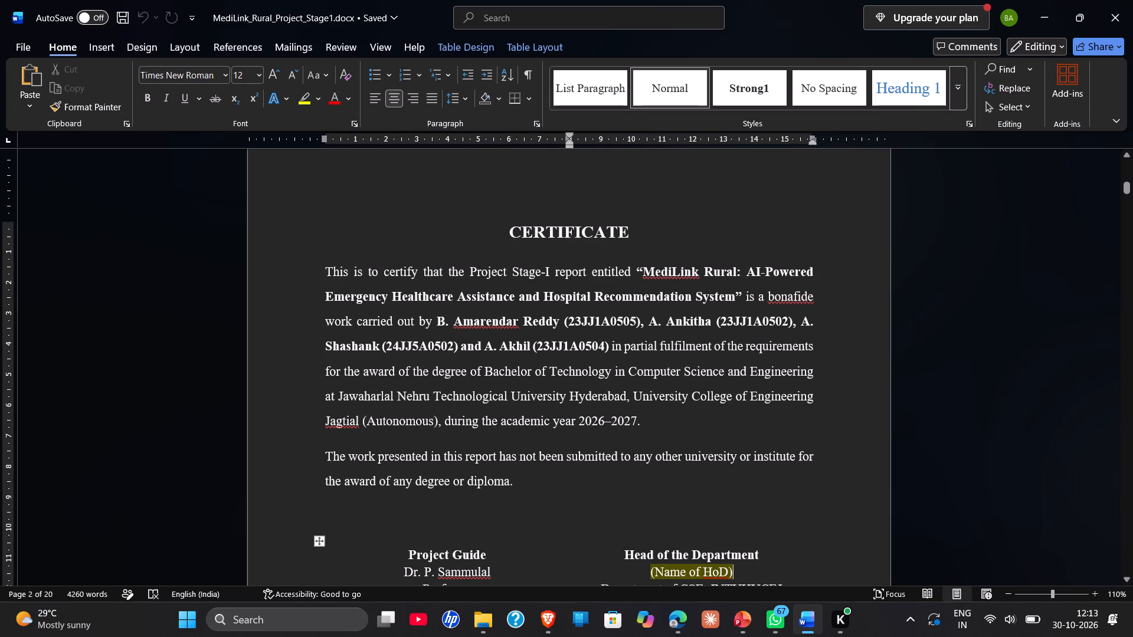
scroll(598, 326, down, 4)
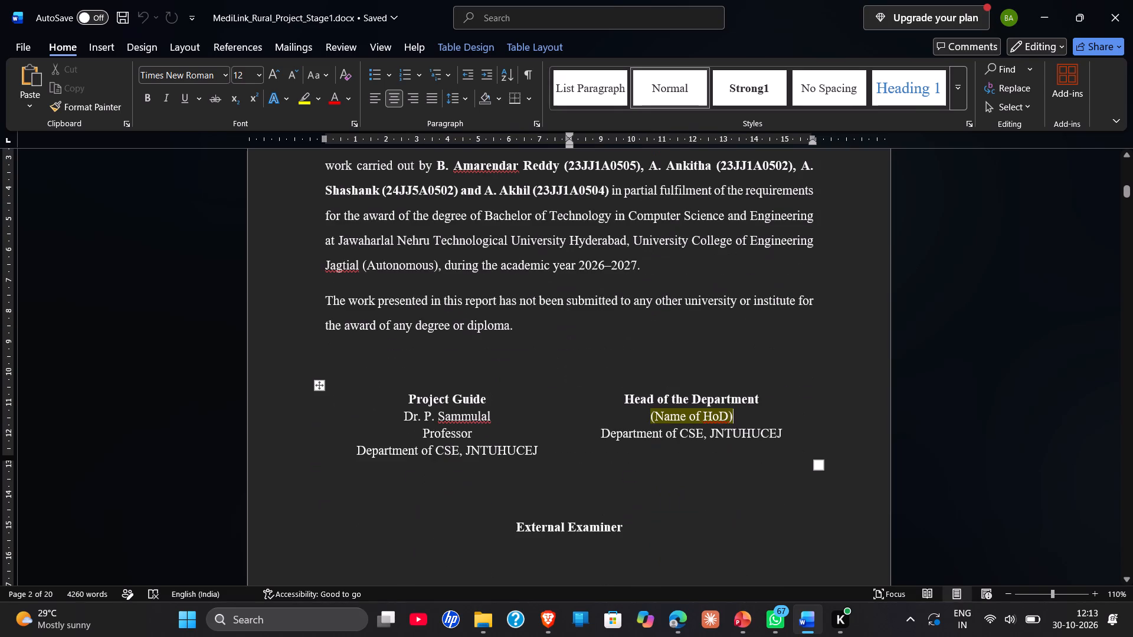
scroll(825, 392, down, 1)
click(728, 373)
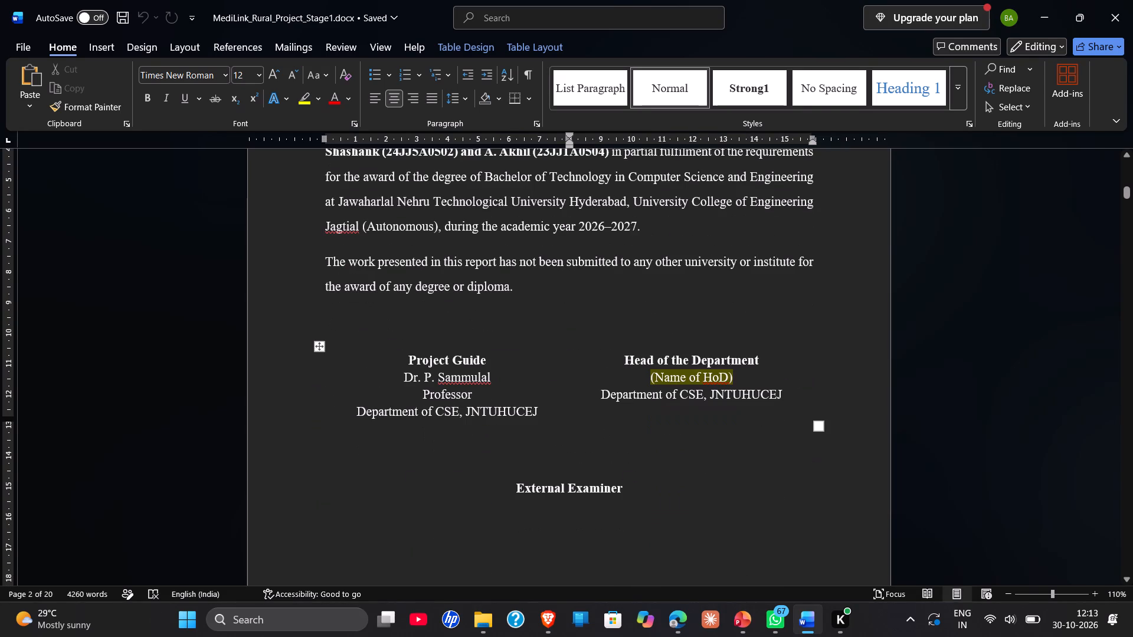
click(733, 374)
key(BackSpace)
key(BackSpace)
key(BackSpace)
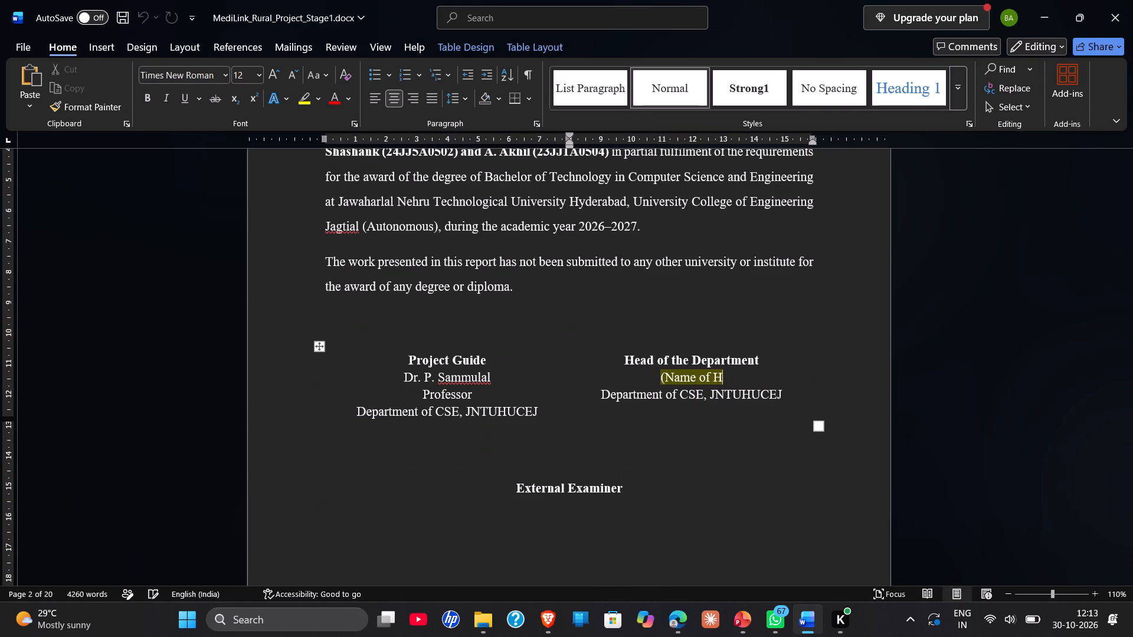
key(BackSpace)
key(BackSpace)
key(BackSpace)
key(BackSpace)
key(BackSpace)
key(BackSpace)
key(BackSpace)
key(BackSpace)
key(BackSpace)
key(BackSpace)
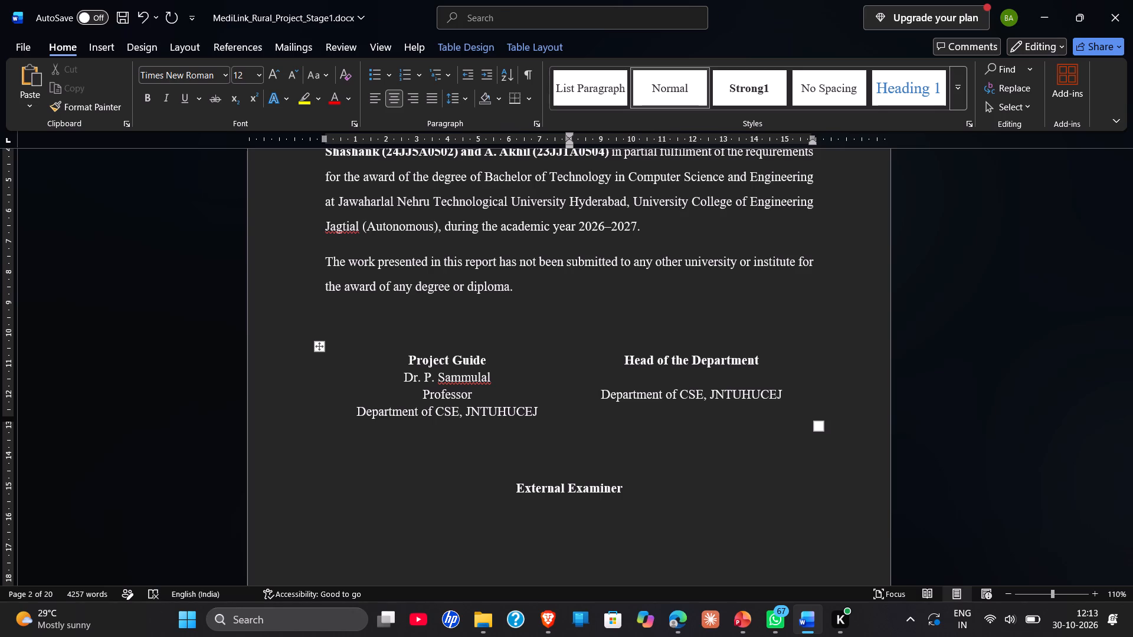
Enter the department head's name, with the Dr. title and initial, on the empty line under Head of the Department.
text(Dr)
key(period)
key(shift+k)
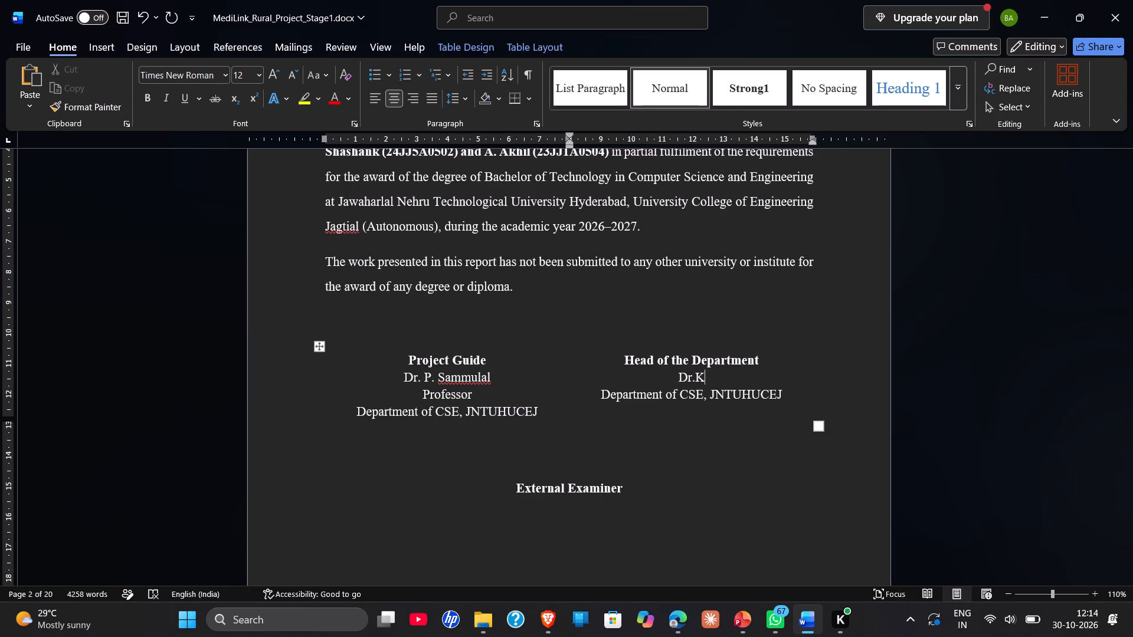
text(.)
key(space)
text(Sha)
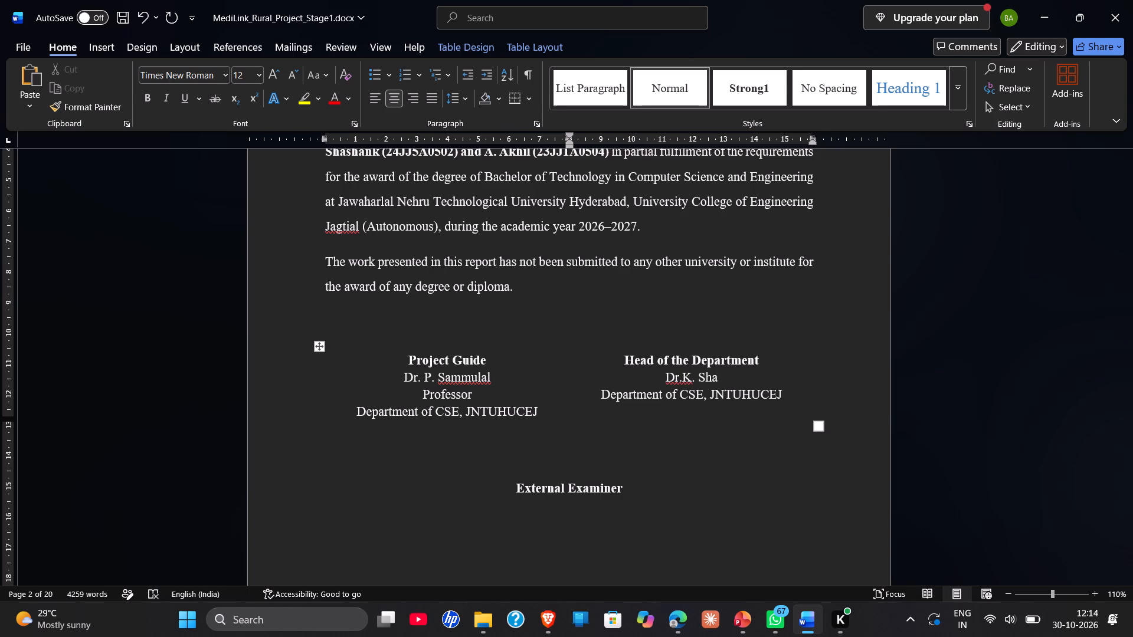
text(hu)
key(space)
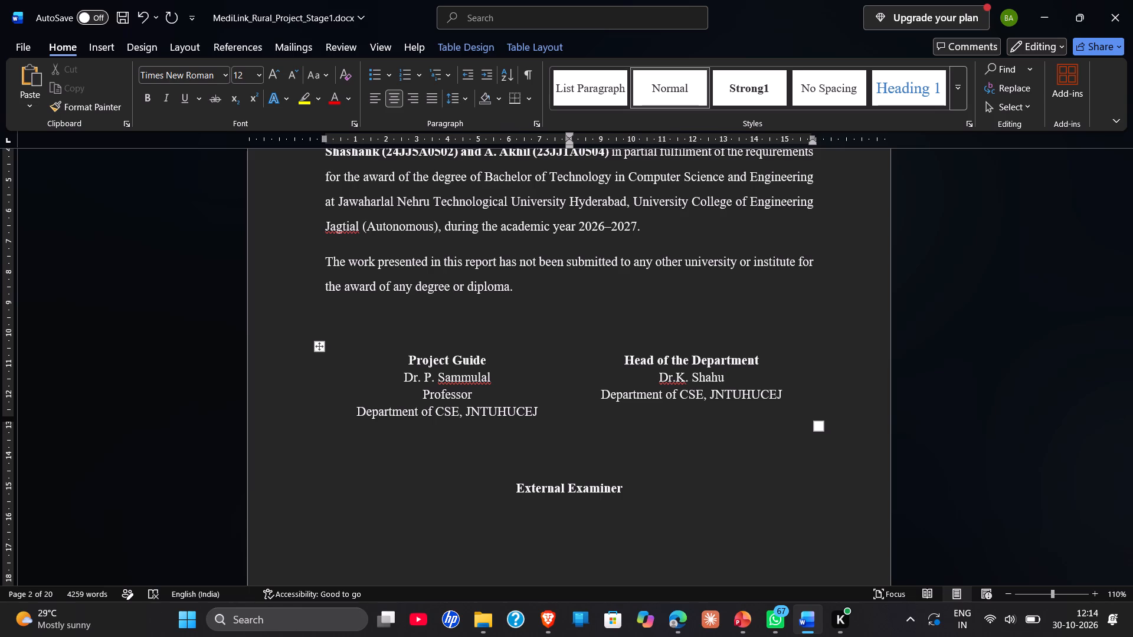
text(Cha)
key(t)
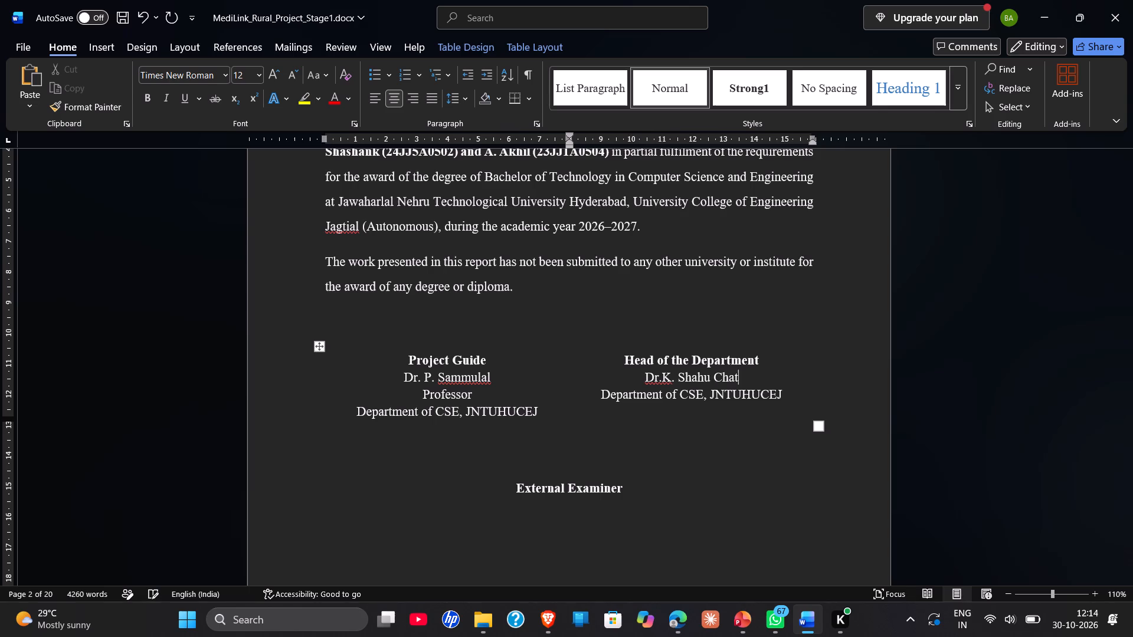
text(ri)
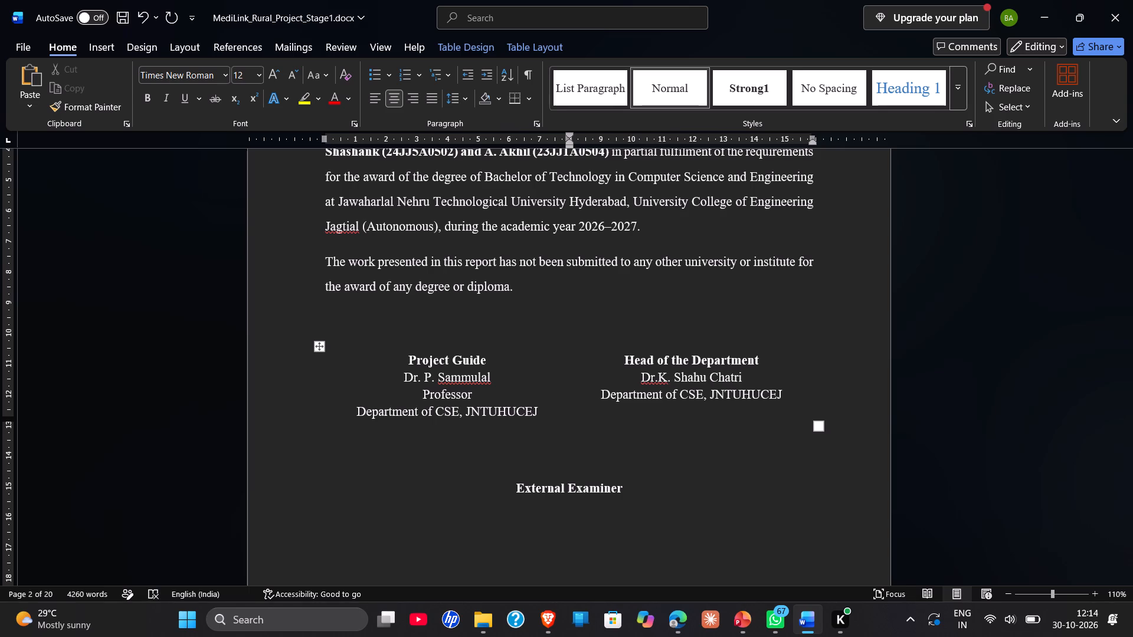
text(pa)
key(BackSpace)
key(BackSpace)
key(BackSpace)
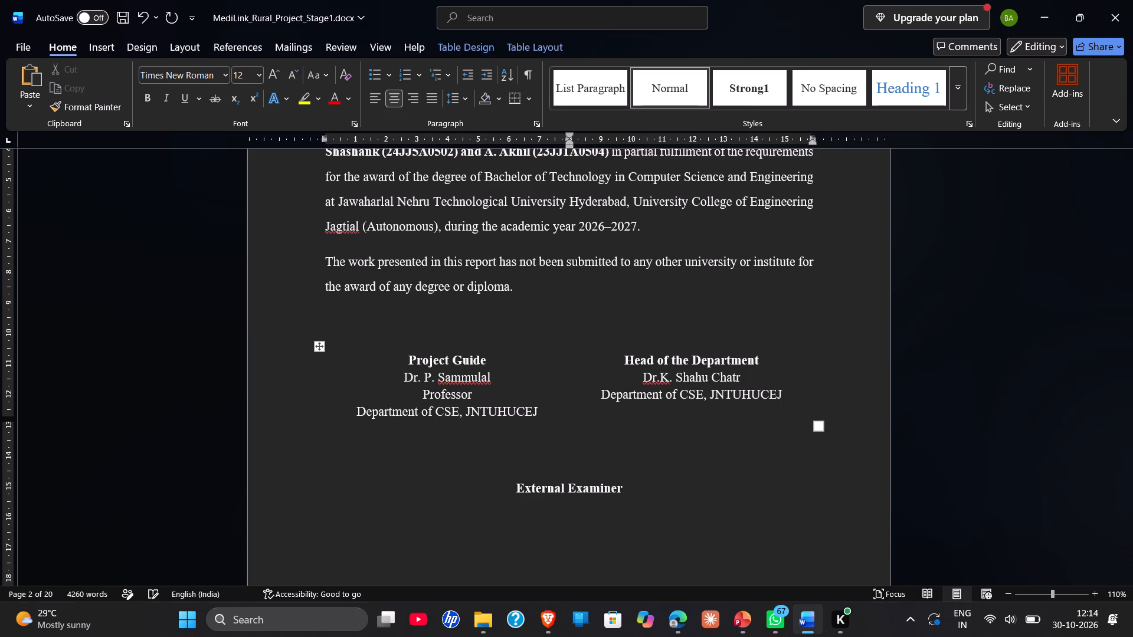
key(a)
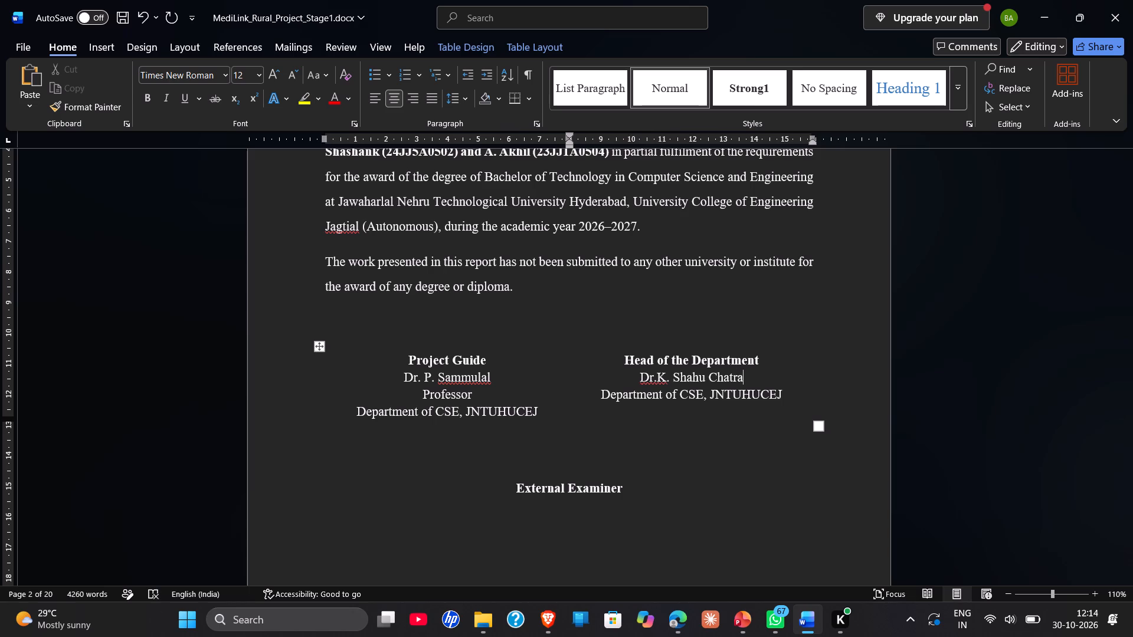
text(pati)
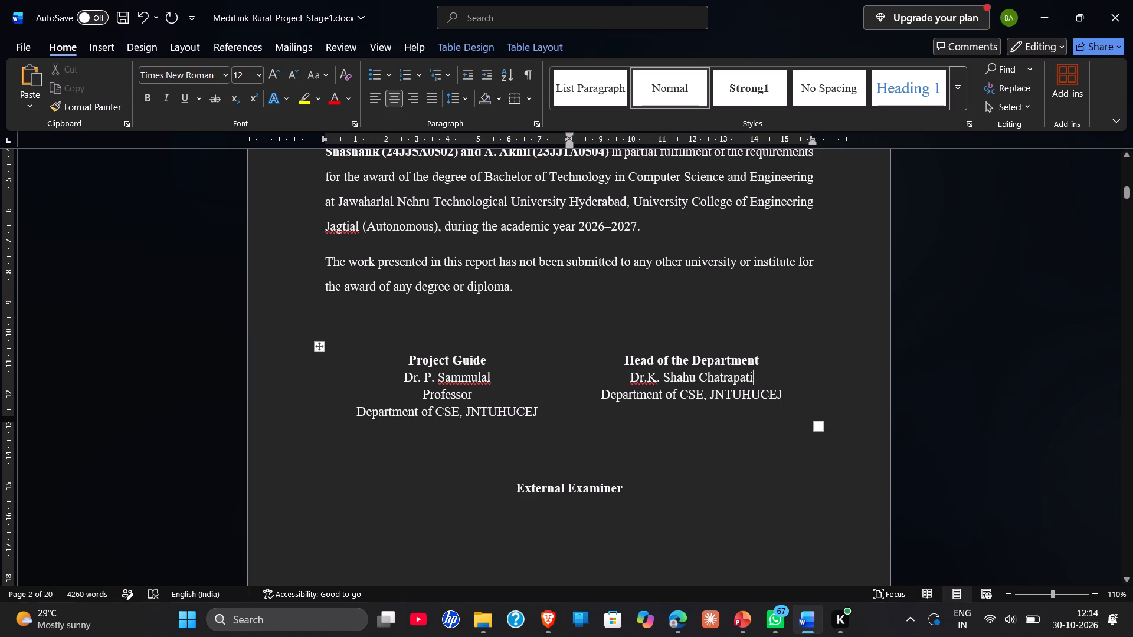
Insert a space between "Dr." and the initial in the department head's name.
click(645, 377)
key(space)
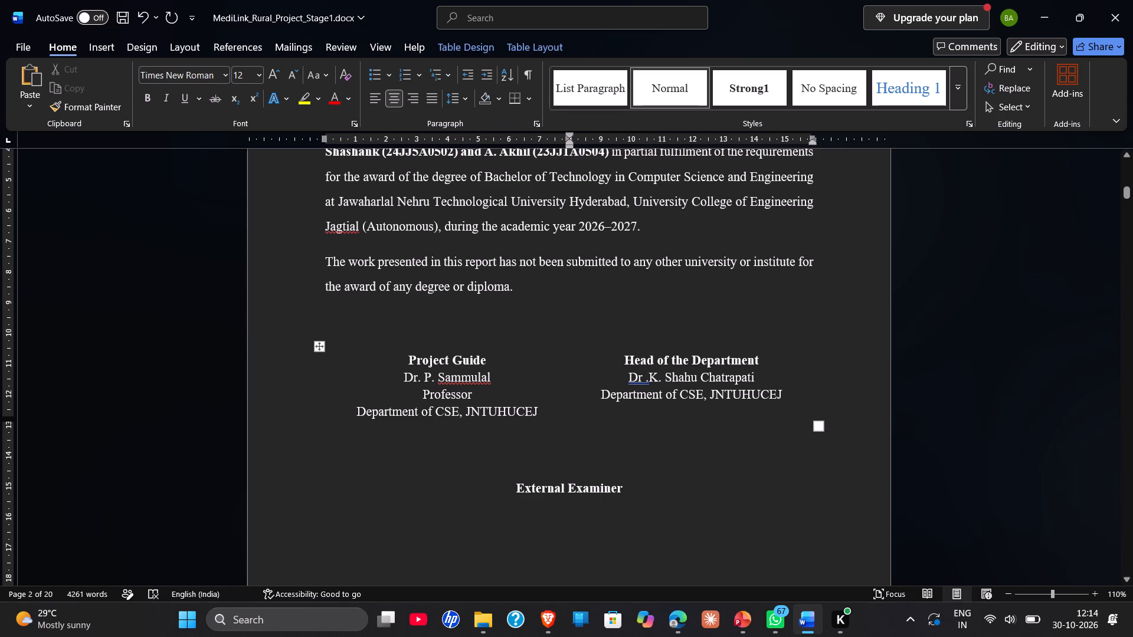
key(BackSpace)
key(Right)
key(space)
drag(761, 413, 756, 420)
Delete the final letter of the External Examiner line below the certificate's signature block.
click(654, 450)
scroll(623, 461, down, 2)
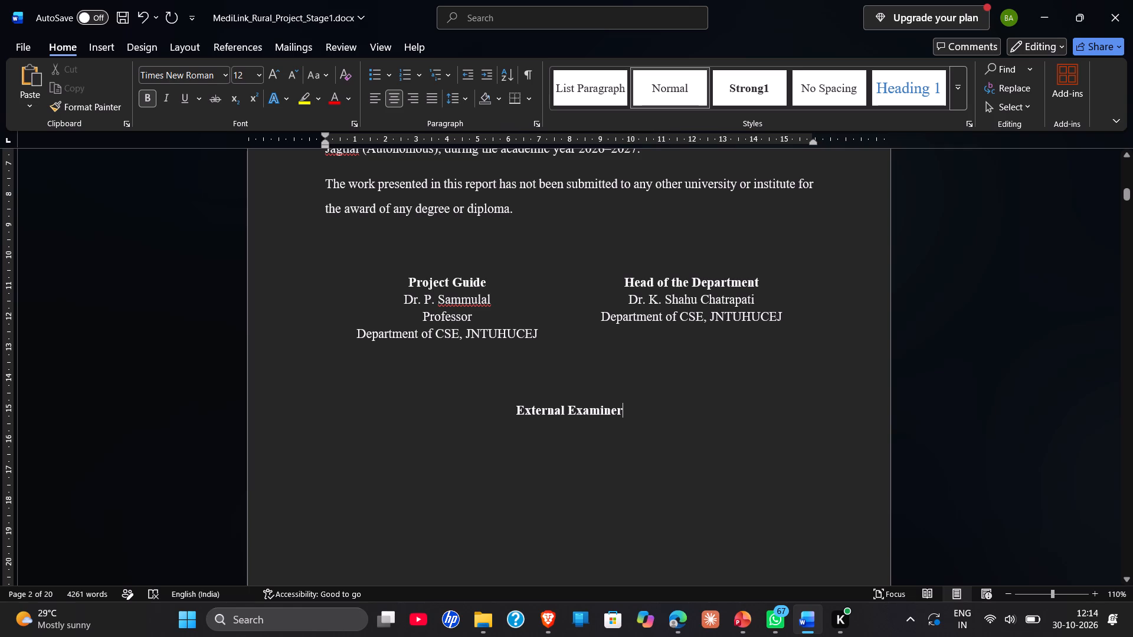
click(635, 409)
key(BackSpace)
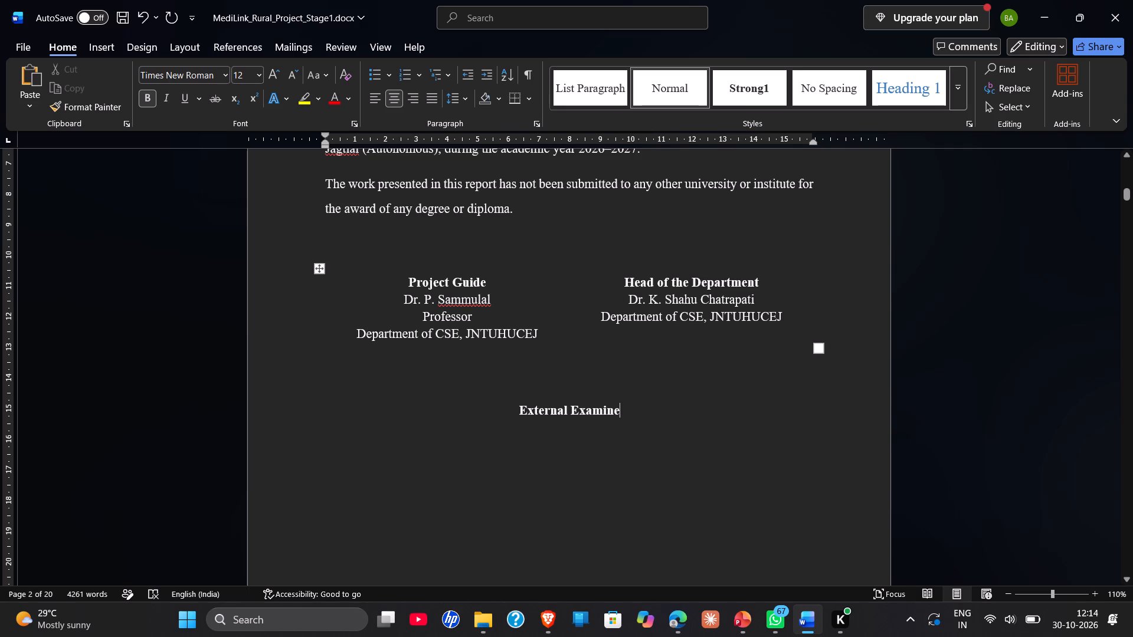
Add a new line reading "Professor and HOD" directly below the department head's name on the certificate.
click(770, 297)
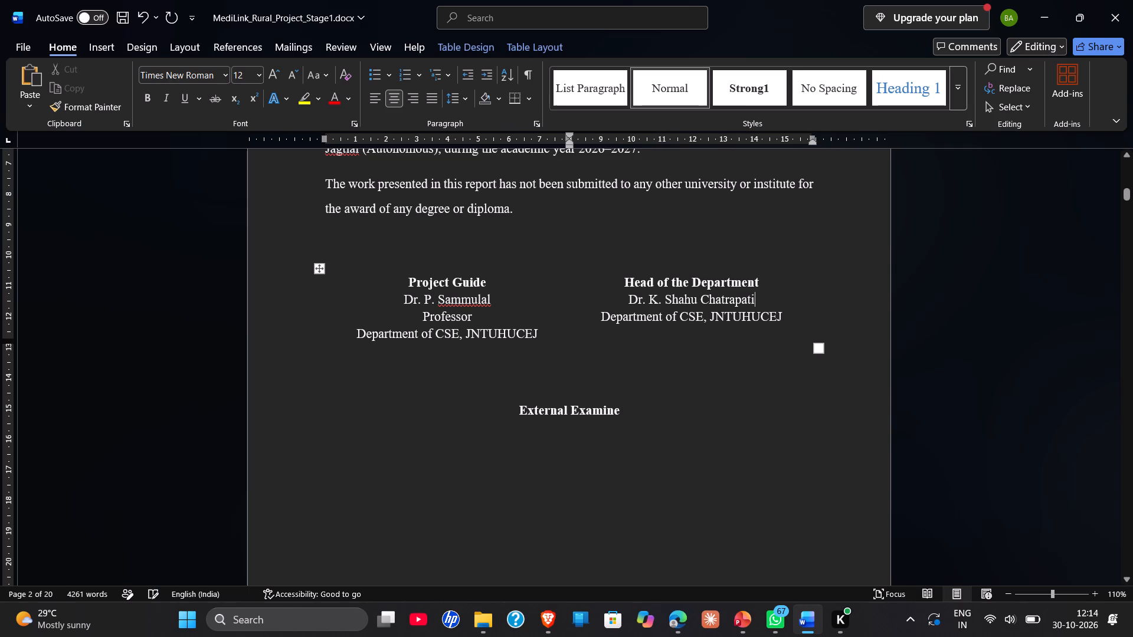
key(Return)
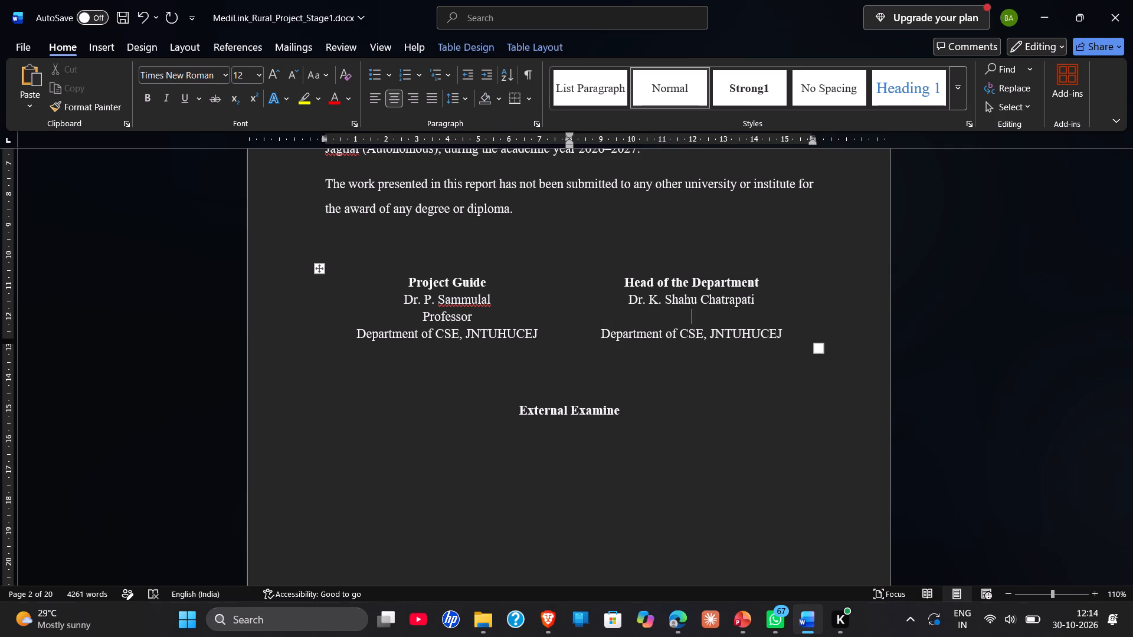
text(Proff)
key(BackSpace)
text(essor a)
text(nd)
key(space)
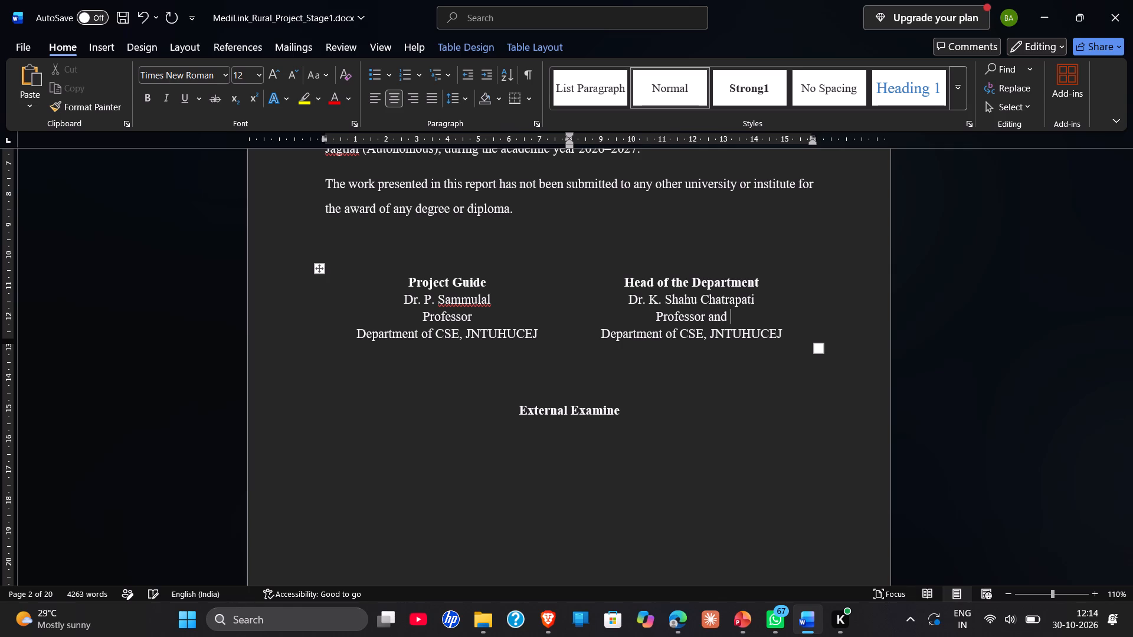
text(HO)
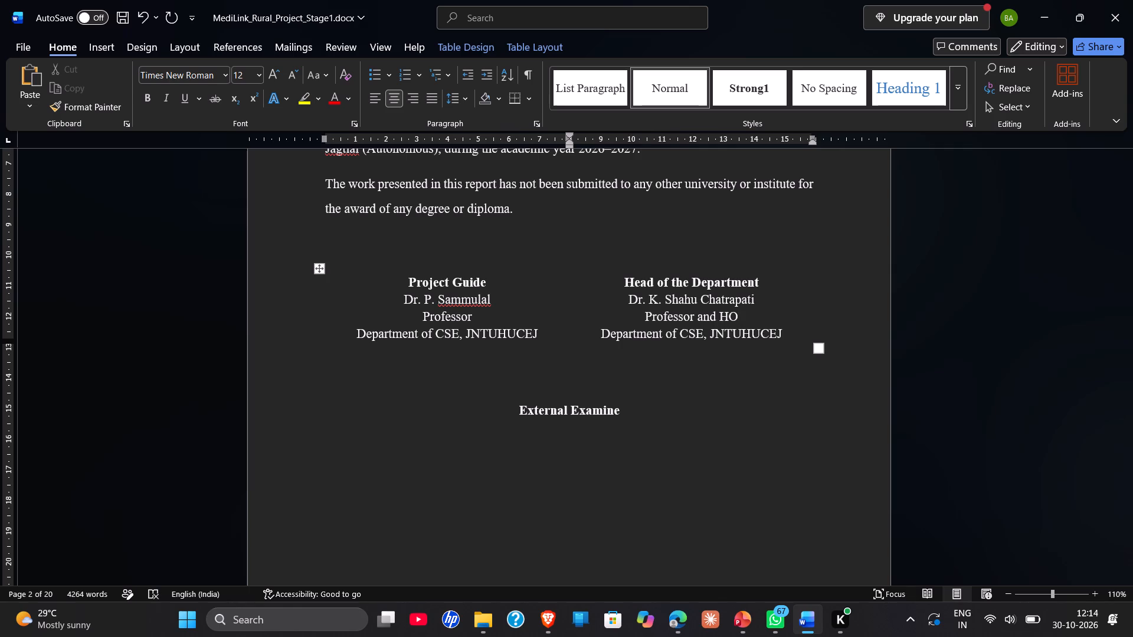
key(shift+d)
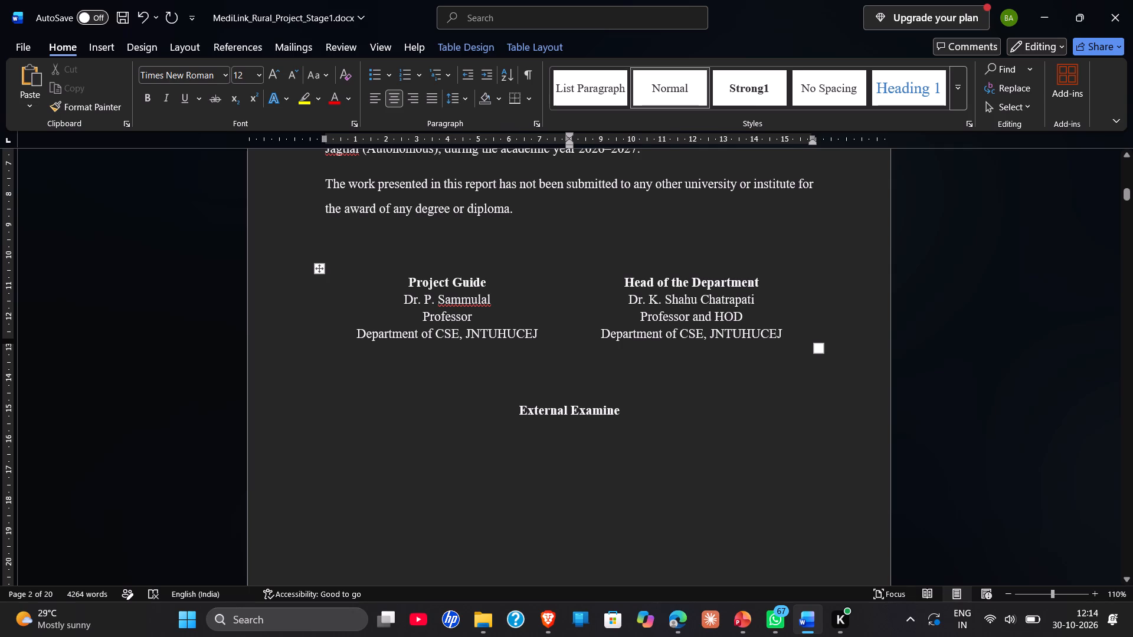
Complete the line below the certificate's signature block so that it reads "External Examiner".
scroll(602, 390, down, 3)
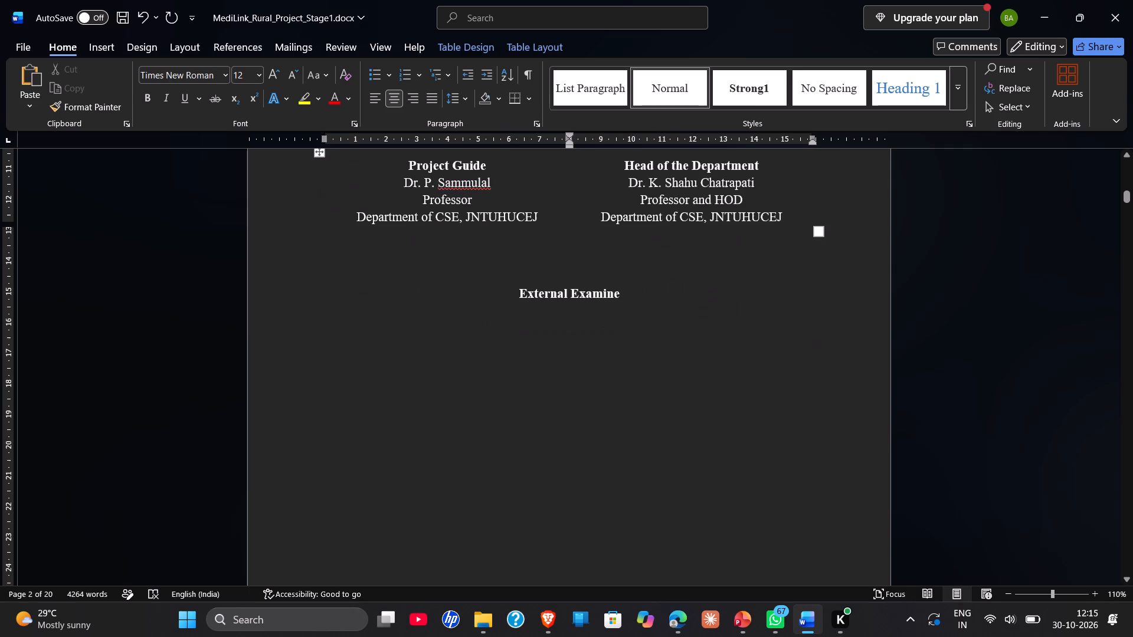
click(634, 300)
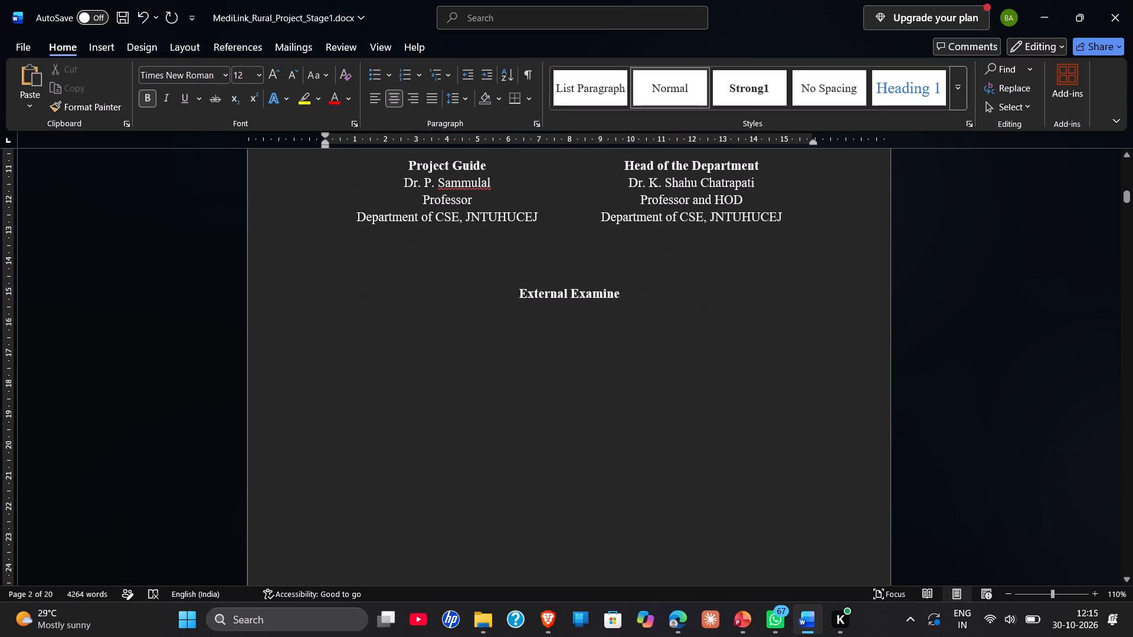
key(BackSpace)
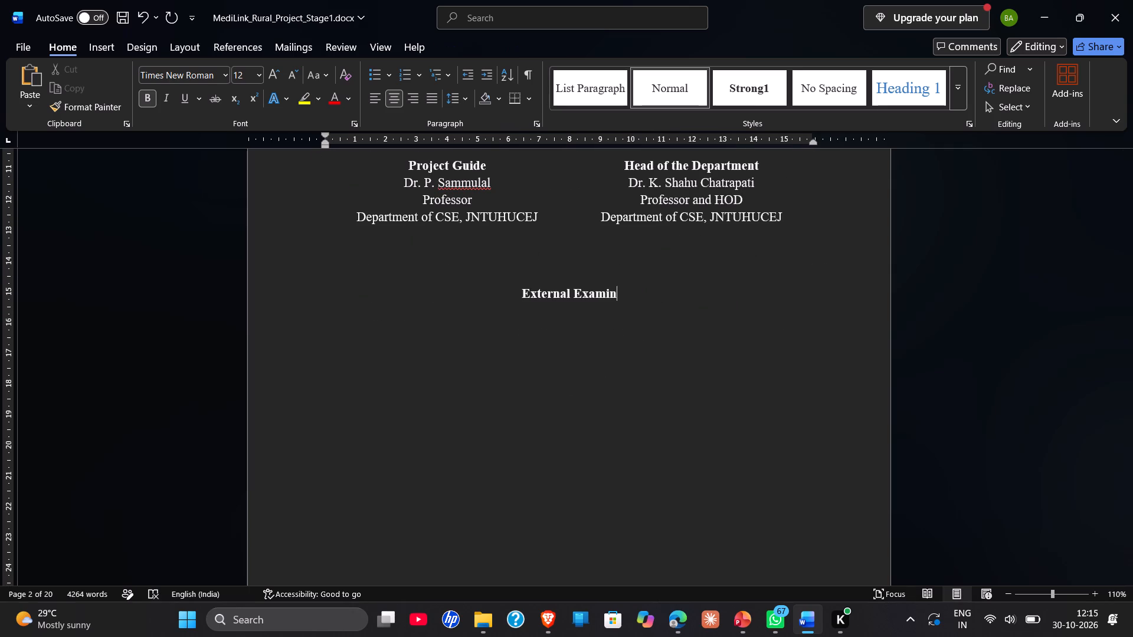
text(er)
Review the end of the certificate page, the start of the declaration, and the certificate's text and signature block.
scroll(637, 304, down, 4)
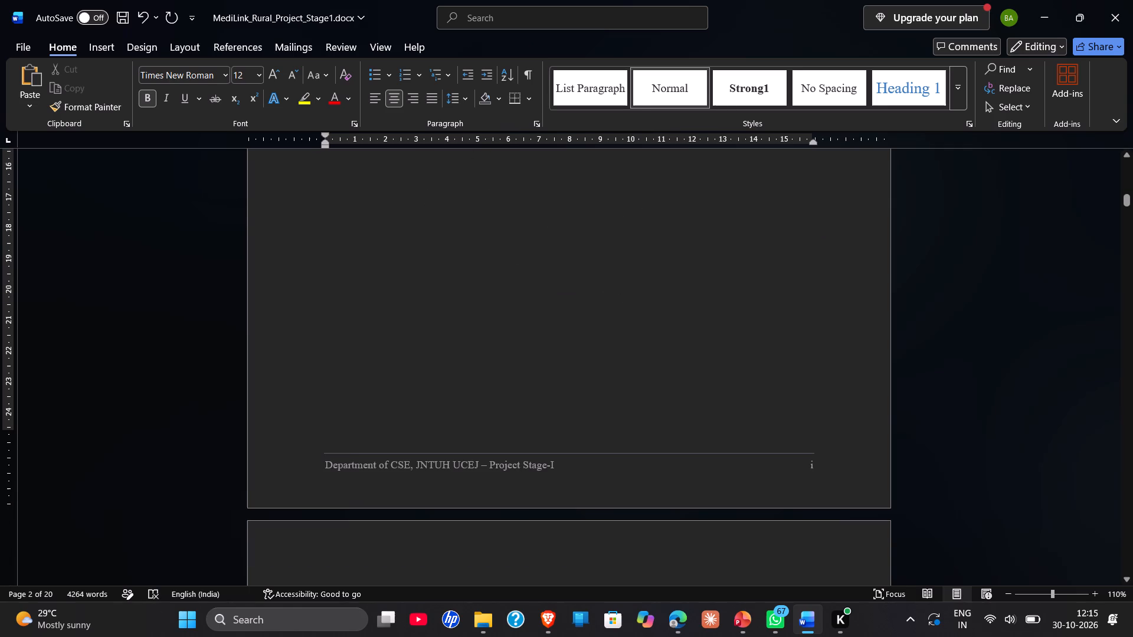
scroll(629, 364, down, 6)
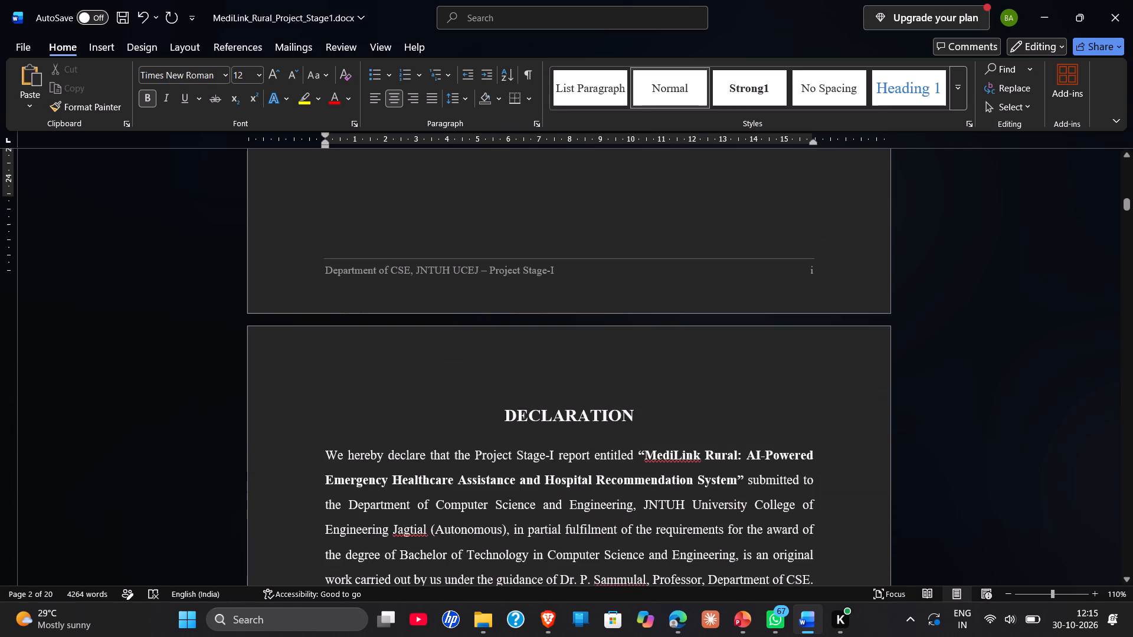
scroll(629, 364, down, 2)
scroll(636, 383, up, 6)
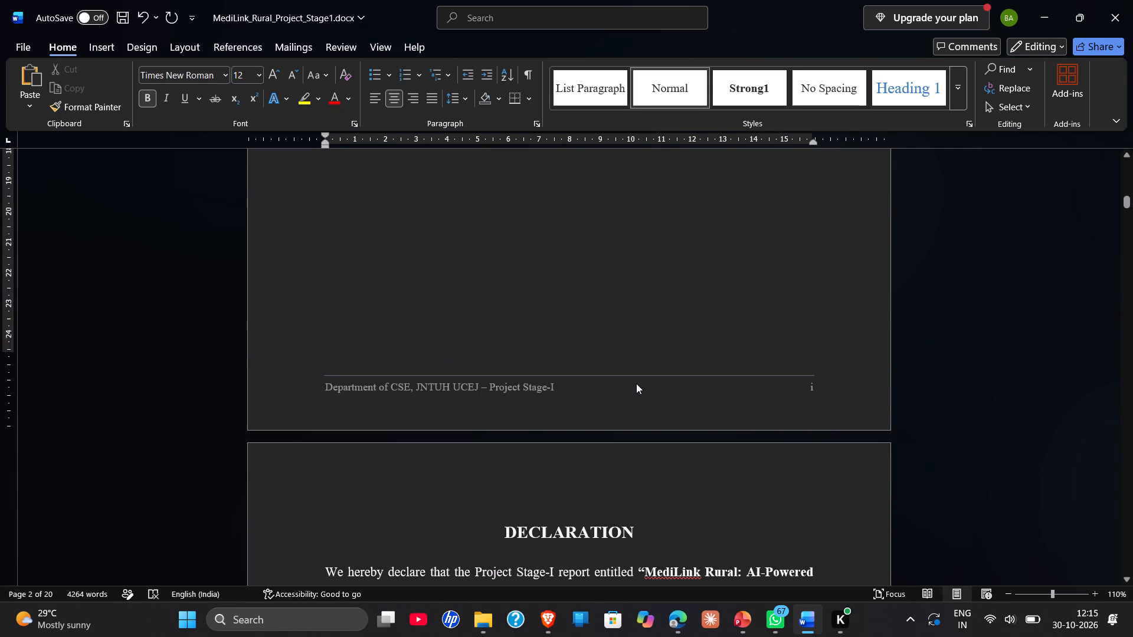
scroll(506, 297, up, 5)
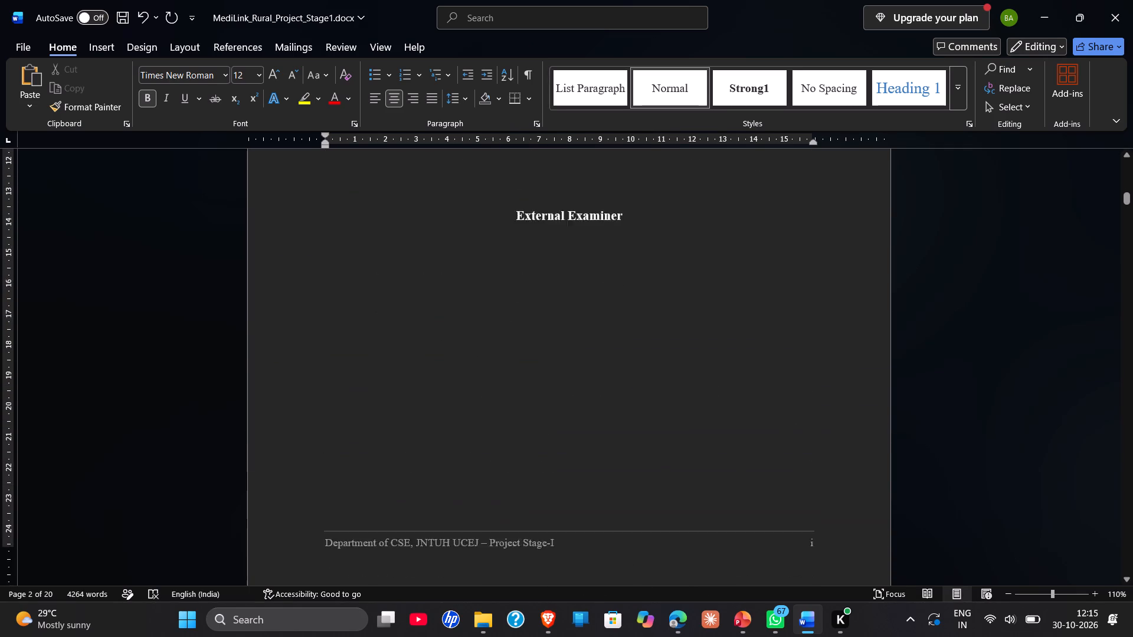
scroll(506, 297, up, 9)
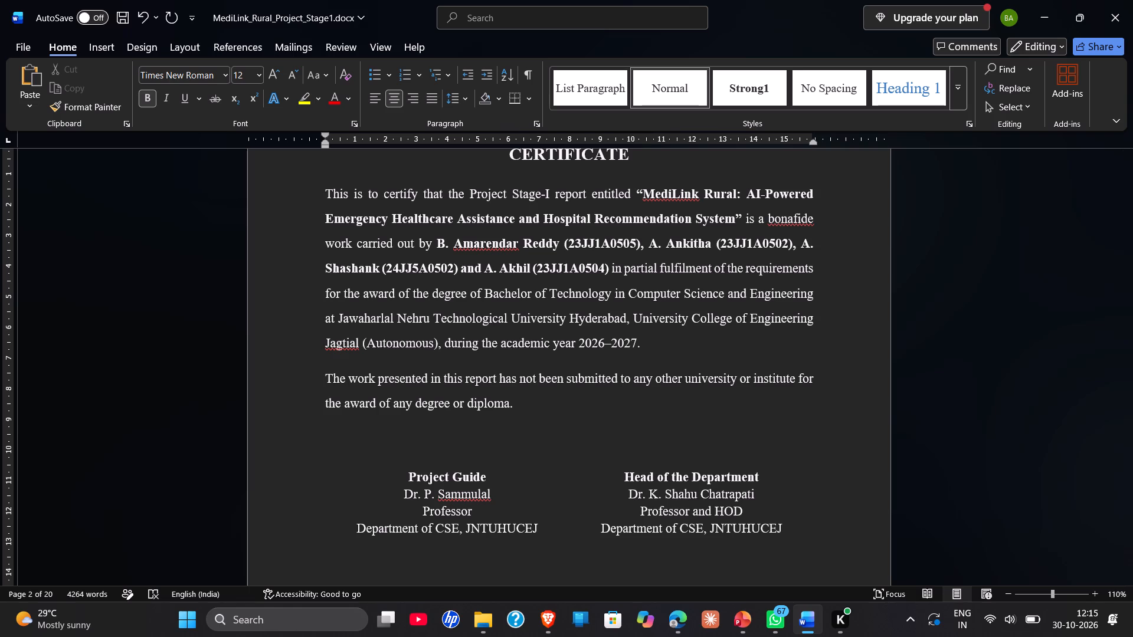
scroll(571, 334, up, 2)
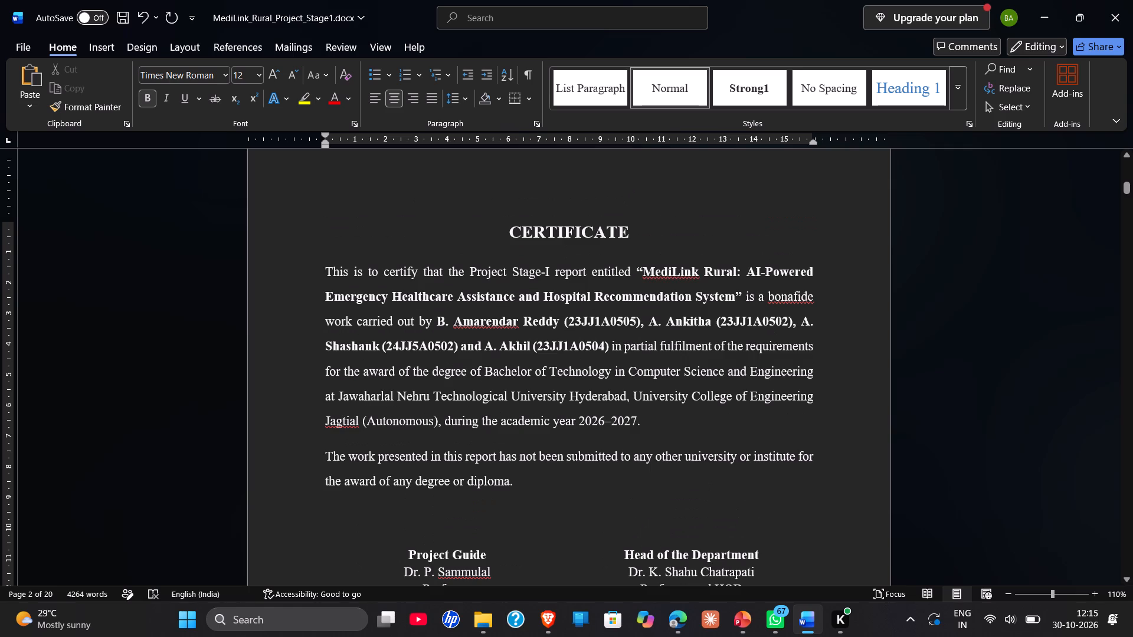
Examine the title page from the university header to the academic year and compare it with the top of the certificate page.
scroll(320, 468, up, 2)
scroll(446, 489, up, 12)
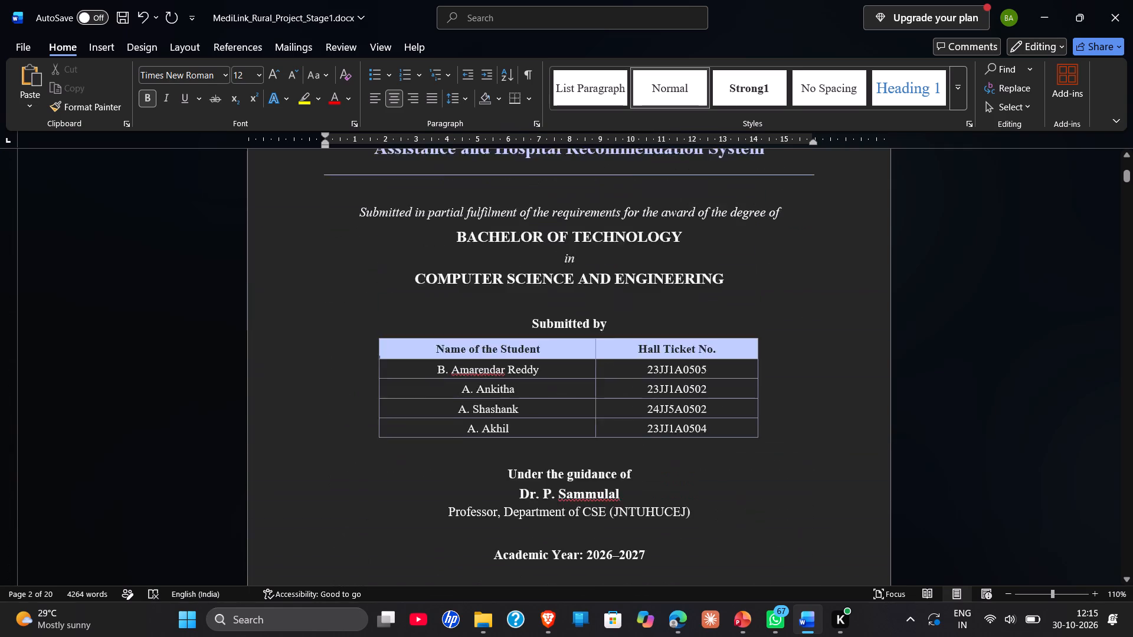
scroll(486, 487, up, 10)
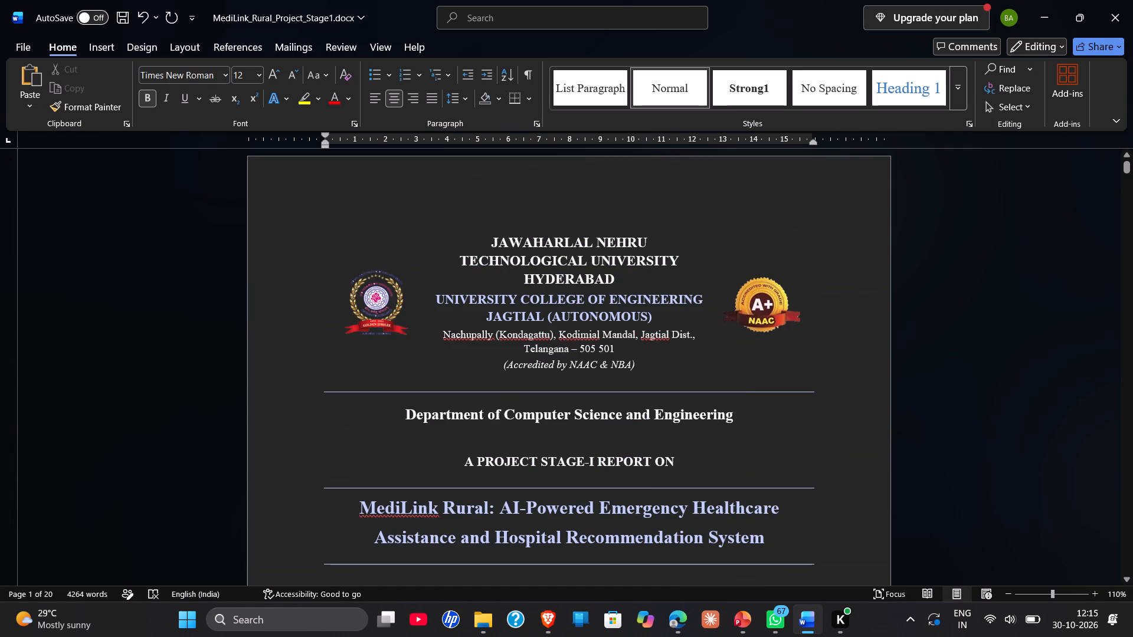
scroll(571, 402, down, 10)
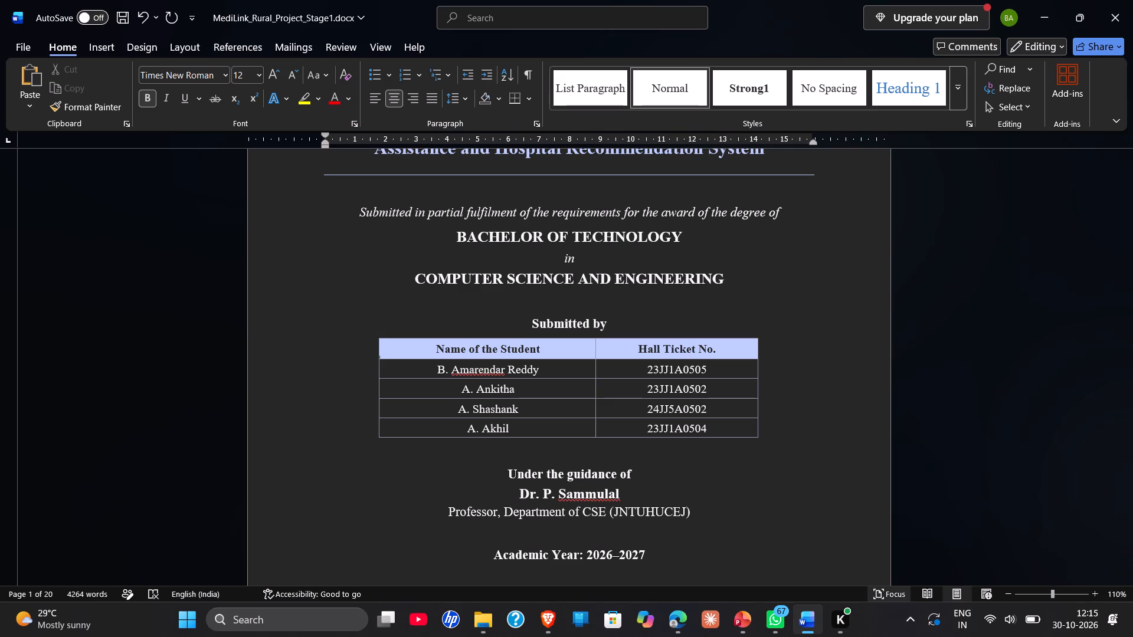
scroll(572, 389, up, 2)
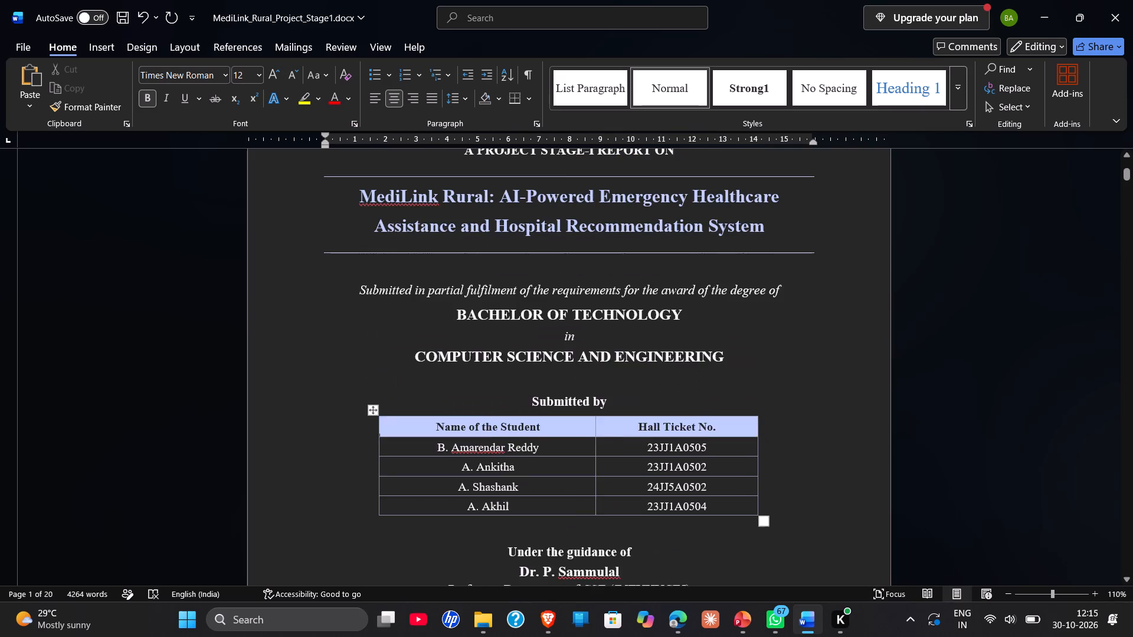
scroll(572, 389, up, 2)
scroll(584, 337, down, 10)
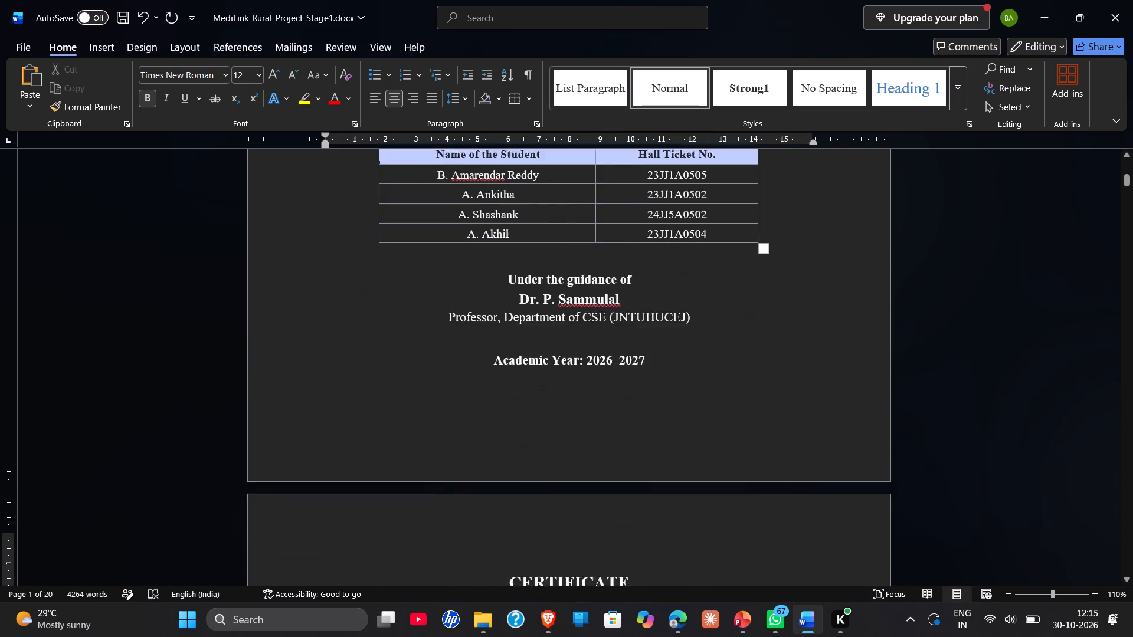
scroll(584, 337, down, 6)
scroll(584, 337, up, 3)
scroll(584, 337, down, 4)
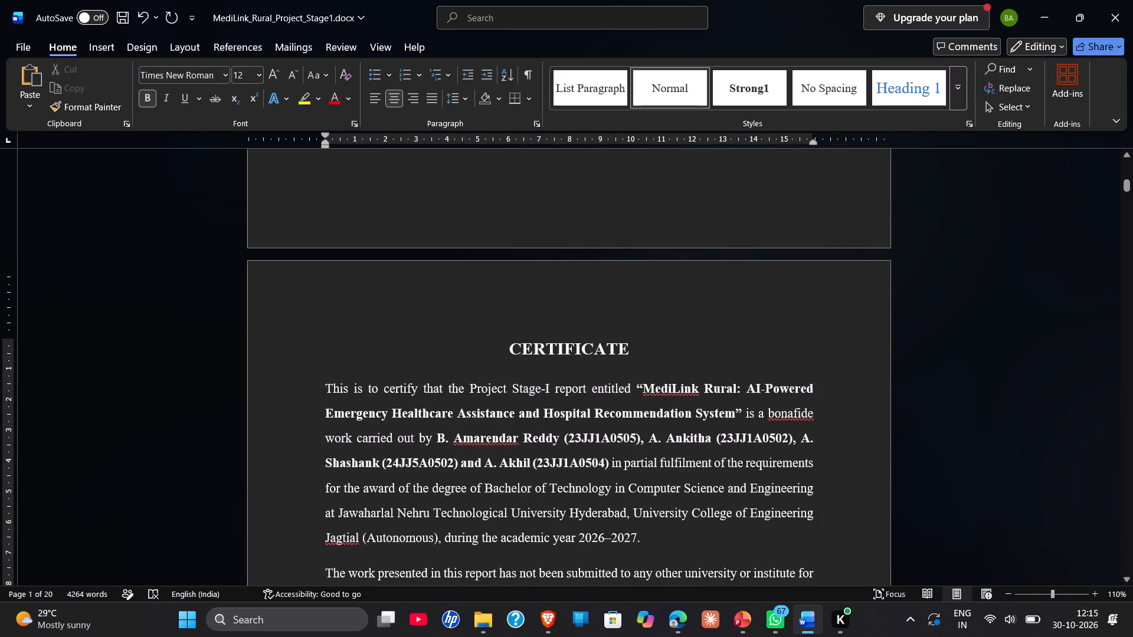
scroll(500, 365, up, 10)
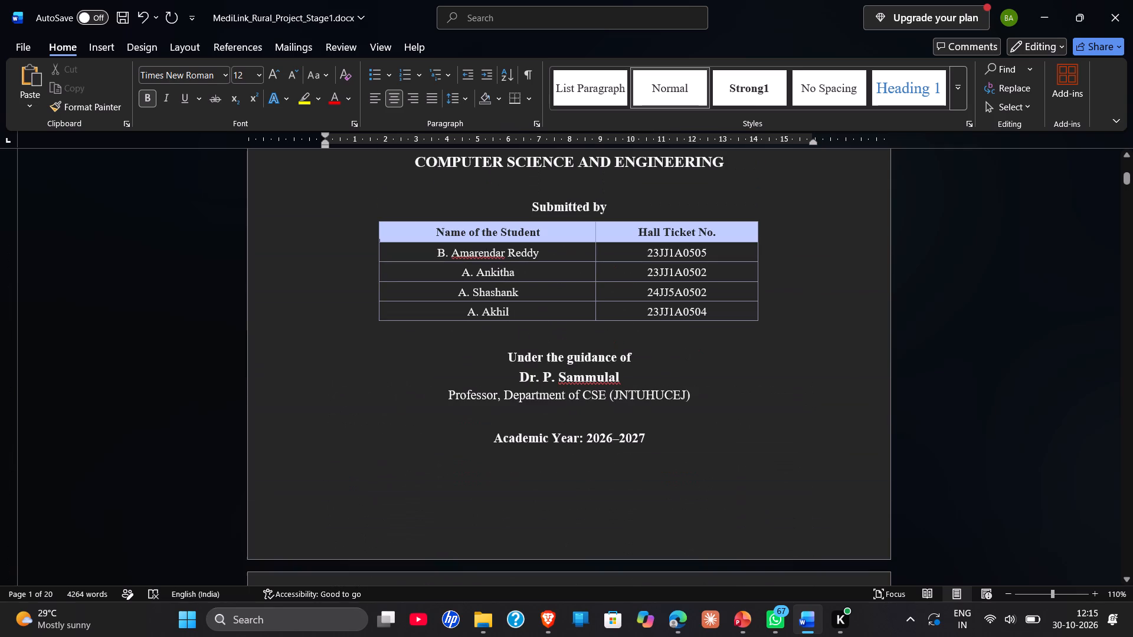
scroll(500, 363, up, 1)
scroll(500, 363, down, 4)
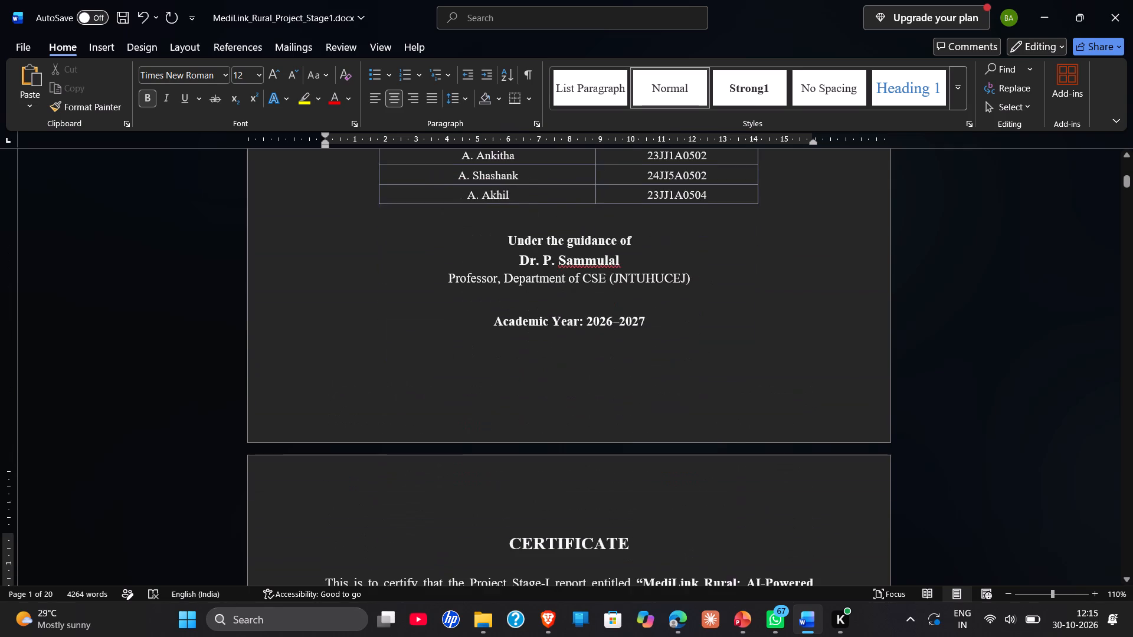
scroll(500, 363, up, 1)
scroll(500, 363, down, 7)
scroll(500, 363, up, 1)
scroll(500, 363, down, 1)
scroll(500, 363, up, 1)
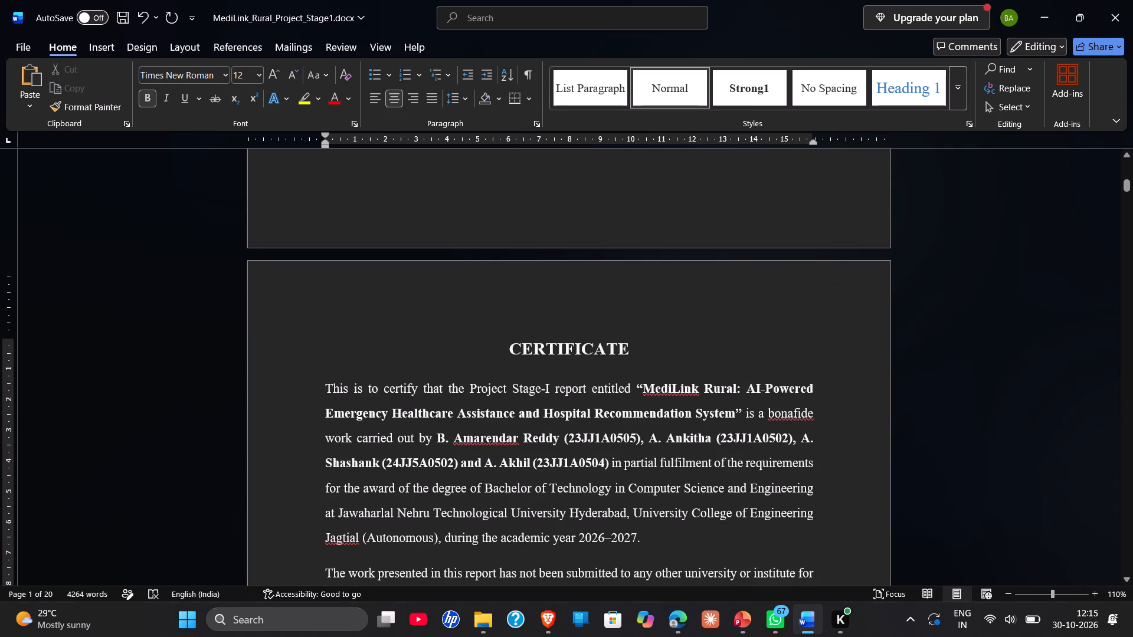
Check the certificate's heading, body text and signature block again, comparing the page with the title page's header and logos.
click(654, 297)
click(647, 302)
click(638, 371)
click(644, 404)
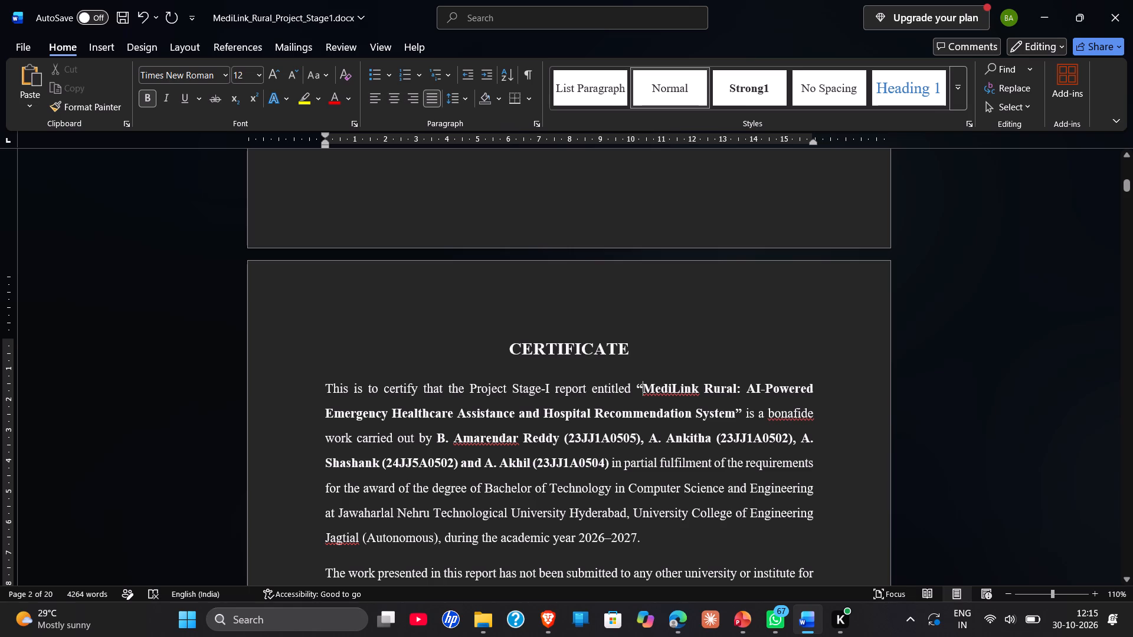
click(644, 430)
scroll(614, 352, down, 4)
scroll(519, 423, up, 1)
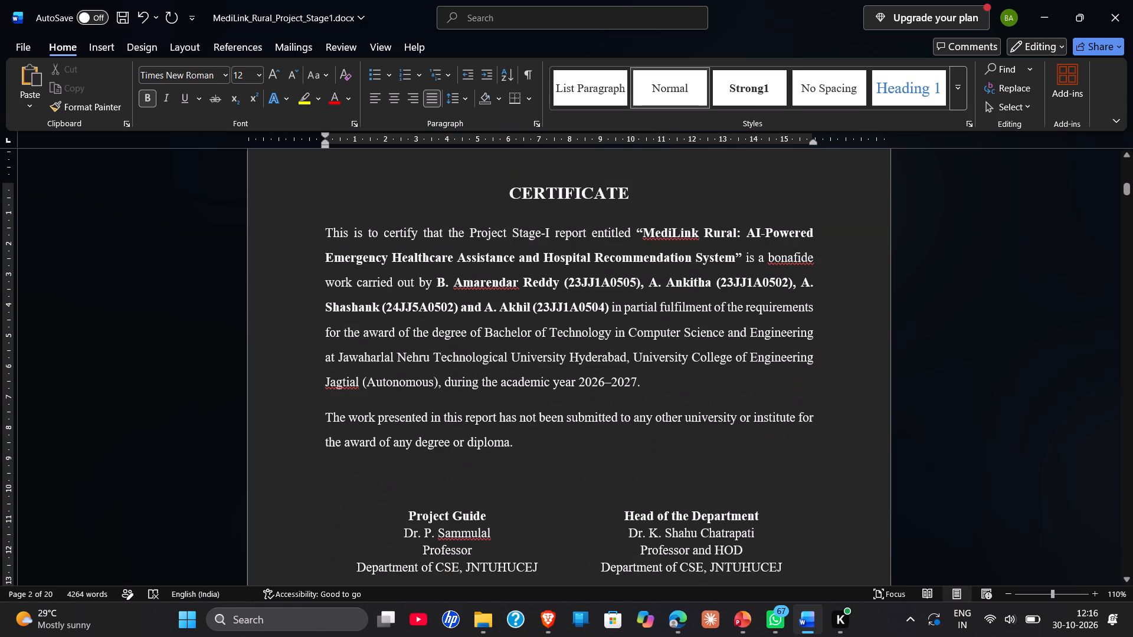
scroll(519, 423, up, 20)
scroll(519, 423, up, 5)
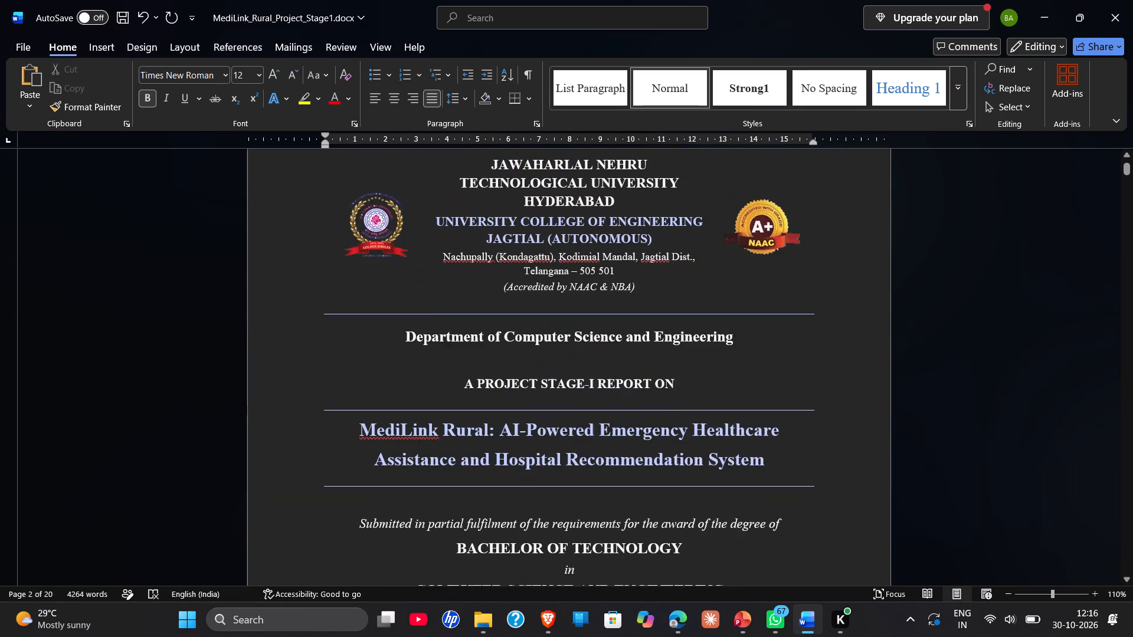
scroll(521, 363, down, 16)
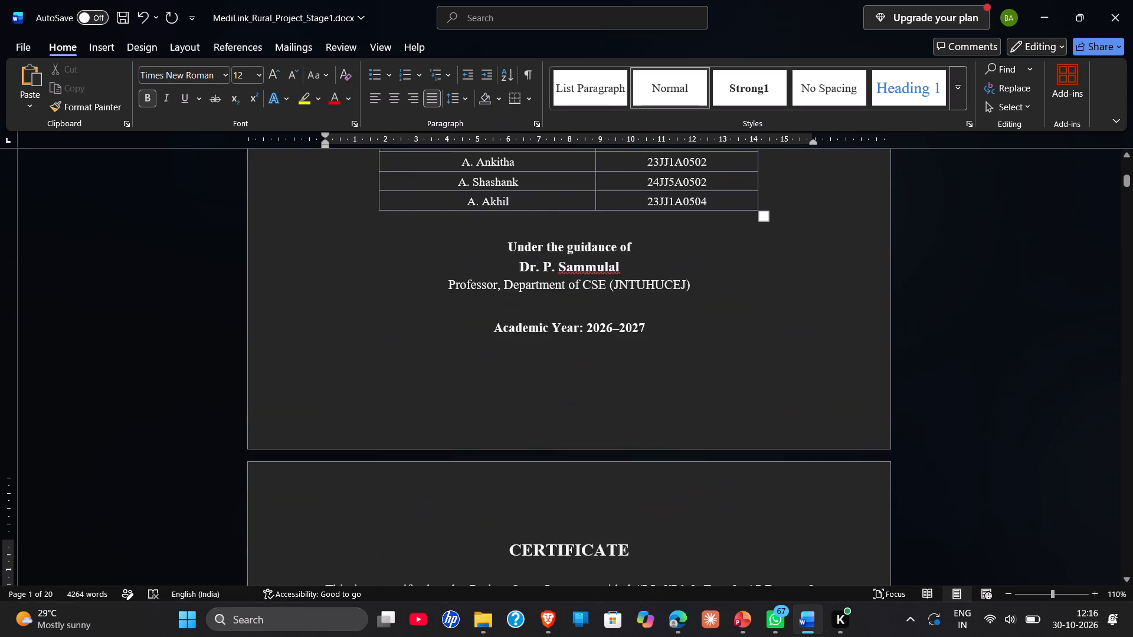
scroll(521, 363, down, 10)
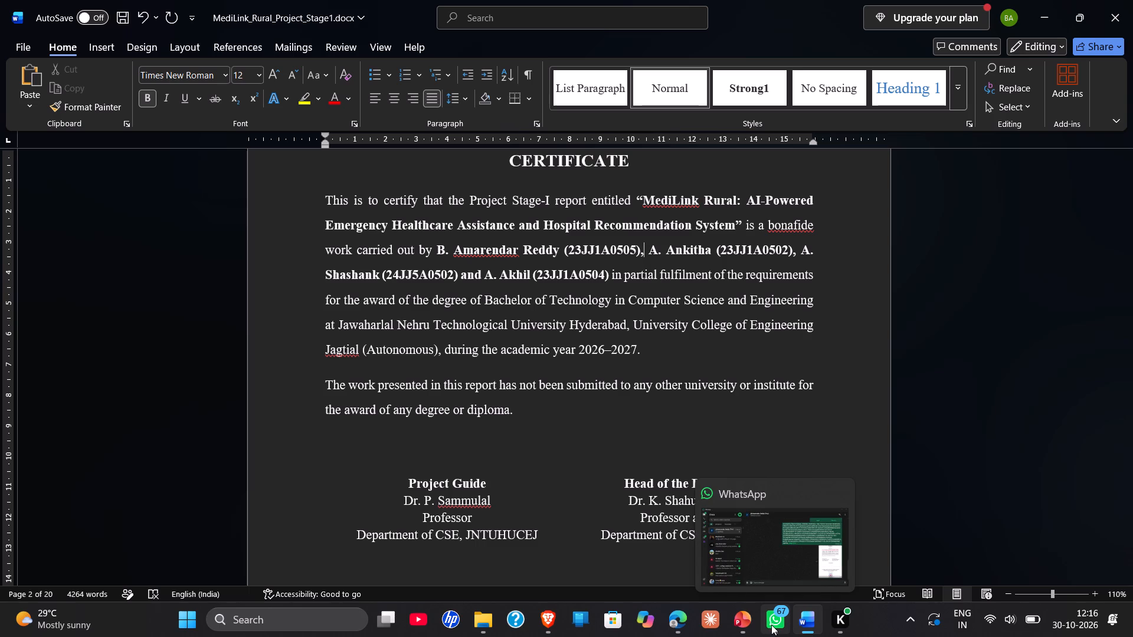
Switch to PowerPoint, look over the opening slides of Bartch-3.pptx, and close the presentation.
click(742, 622)
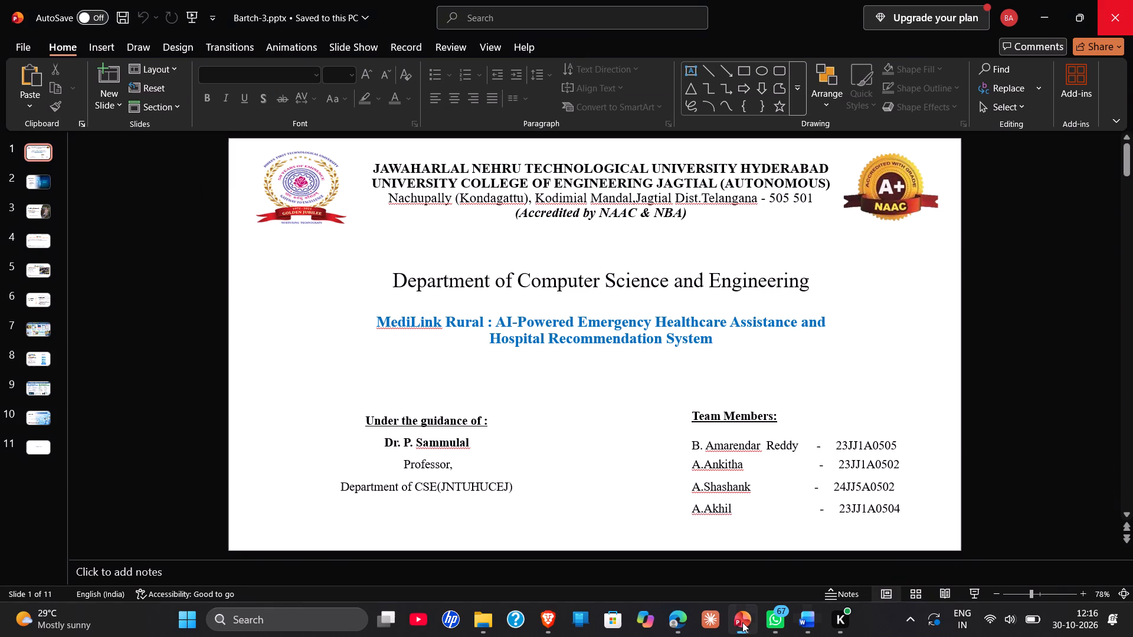
scroll(541, 430, down, 2)
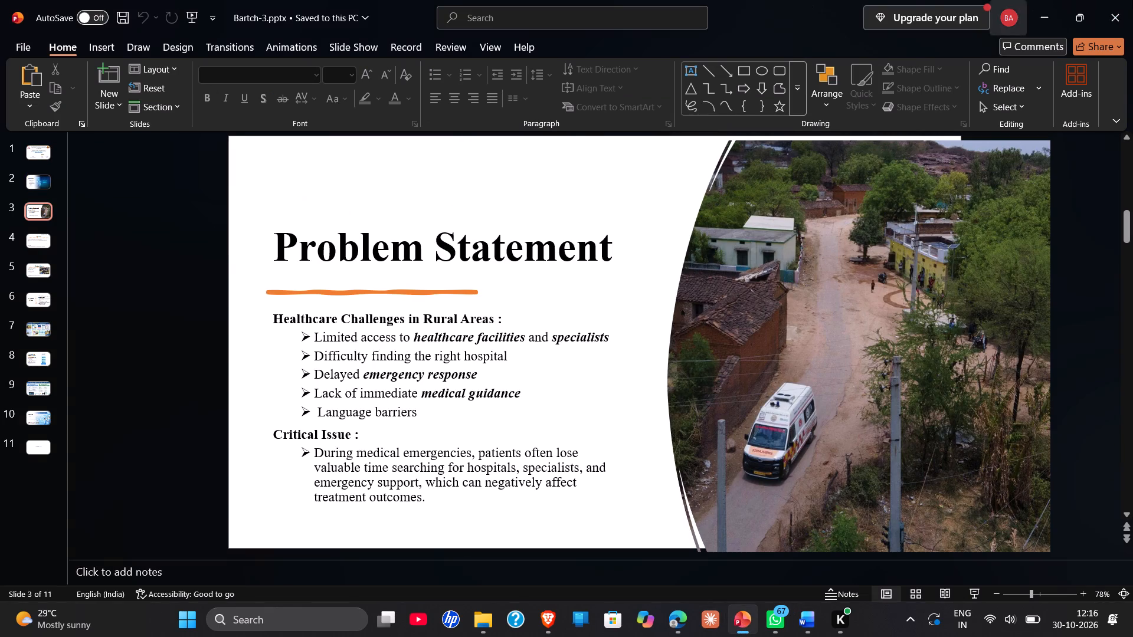
click(1112, 9)
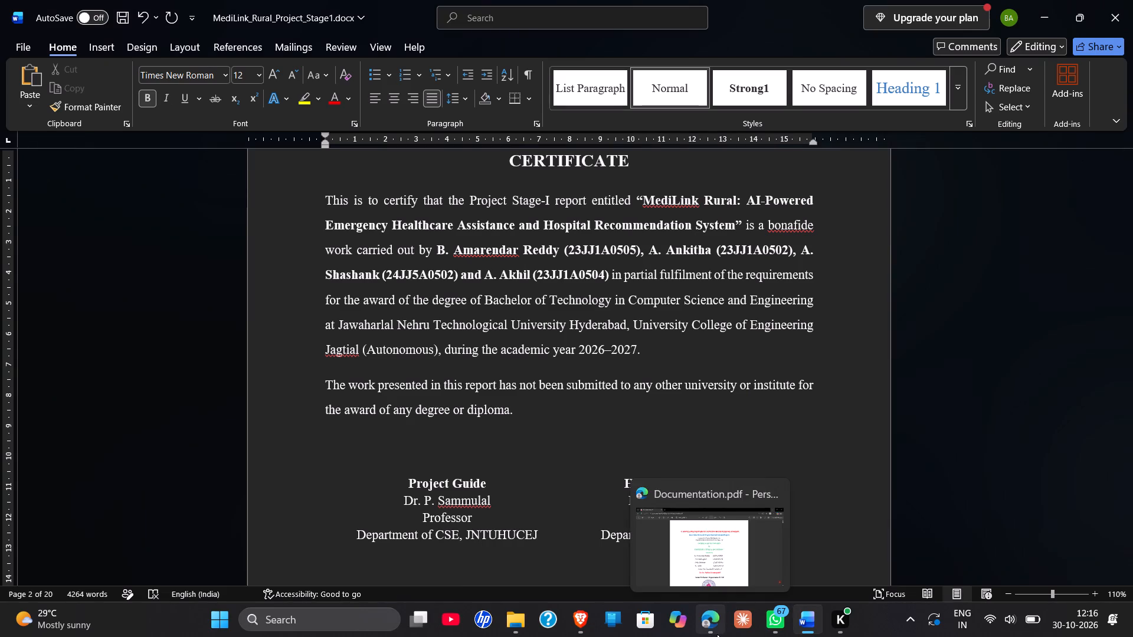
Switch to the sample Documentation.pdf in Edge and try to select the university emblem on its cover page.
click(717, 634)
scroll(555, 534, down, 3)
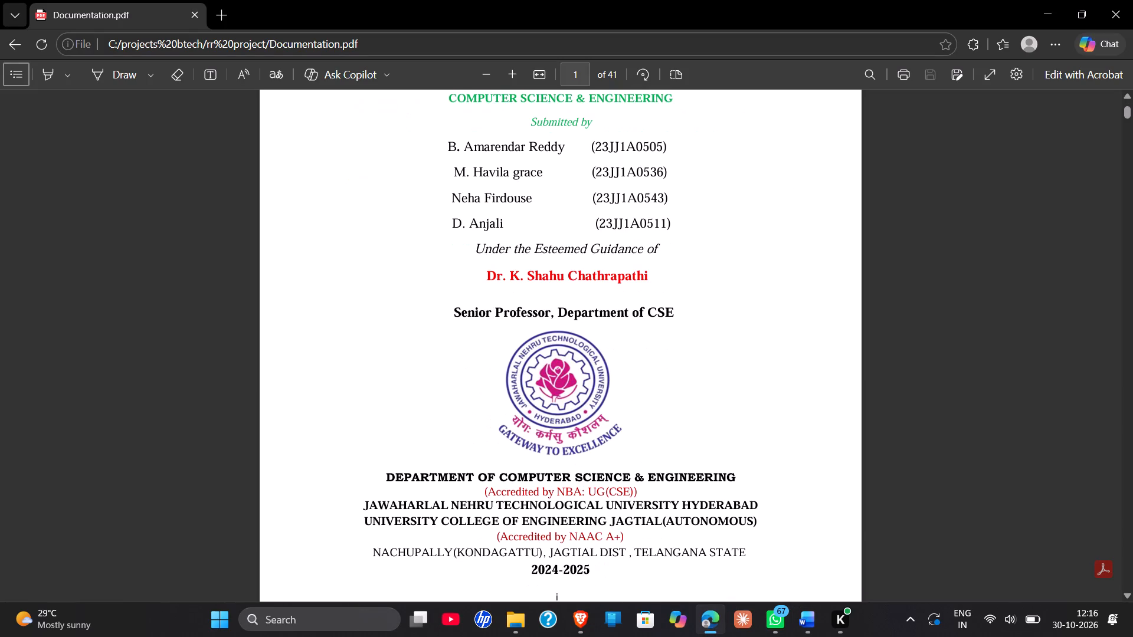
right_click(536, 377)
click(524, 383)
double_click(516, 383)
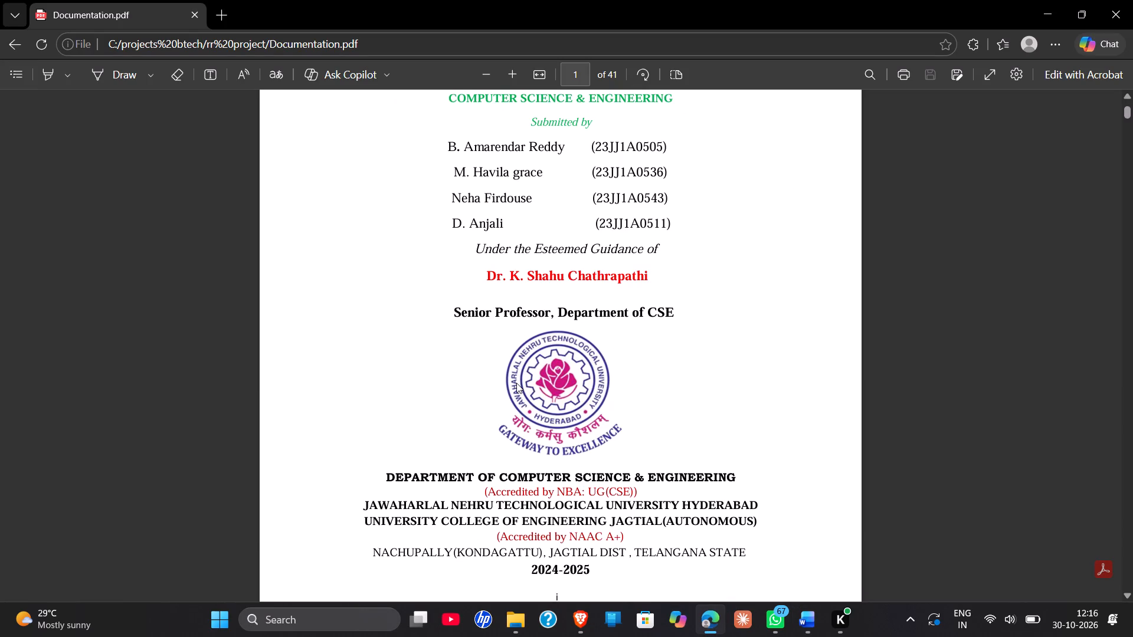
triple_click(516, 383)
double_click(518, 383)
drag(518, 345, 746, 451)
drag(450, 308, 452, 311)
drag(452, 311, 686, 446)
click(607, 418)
Switch to File Explorer and look through the mini_project subfolders in projects btech, including iomp and traffic-tune-pro, for a usable source file.
key(super+3)
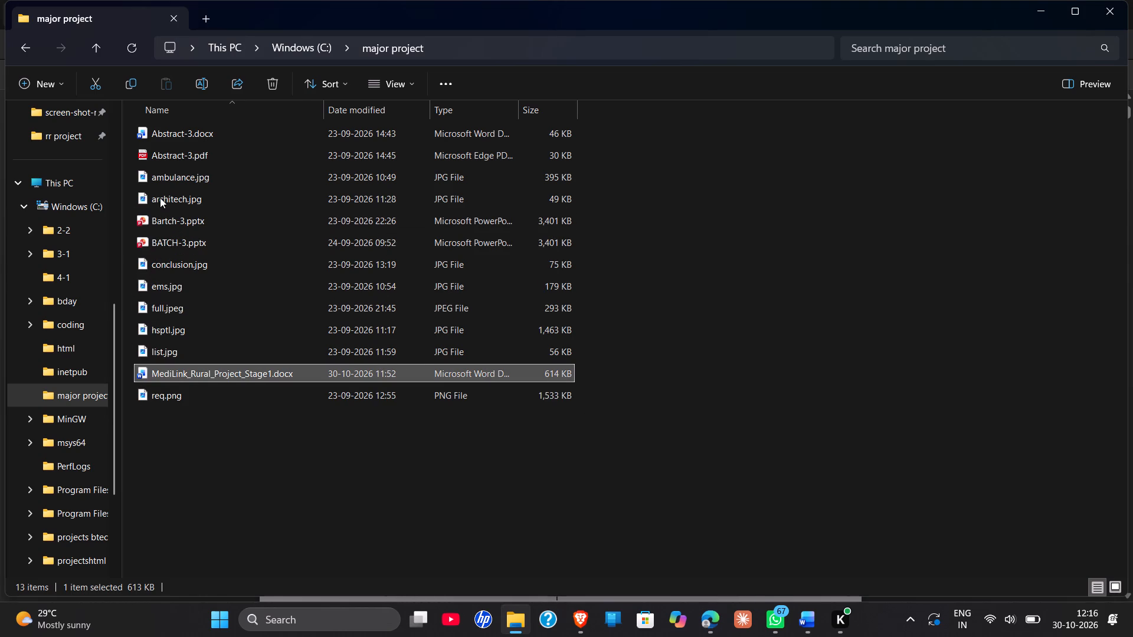
key(ctrl+alt+Left)
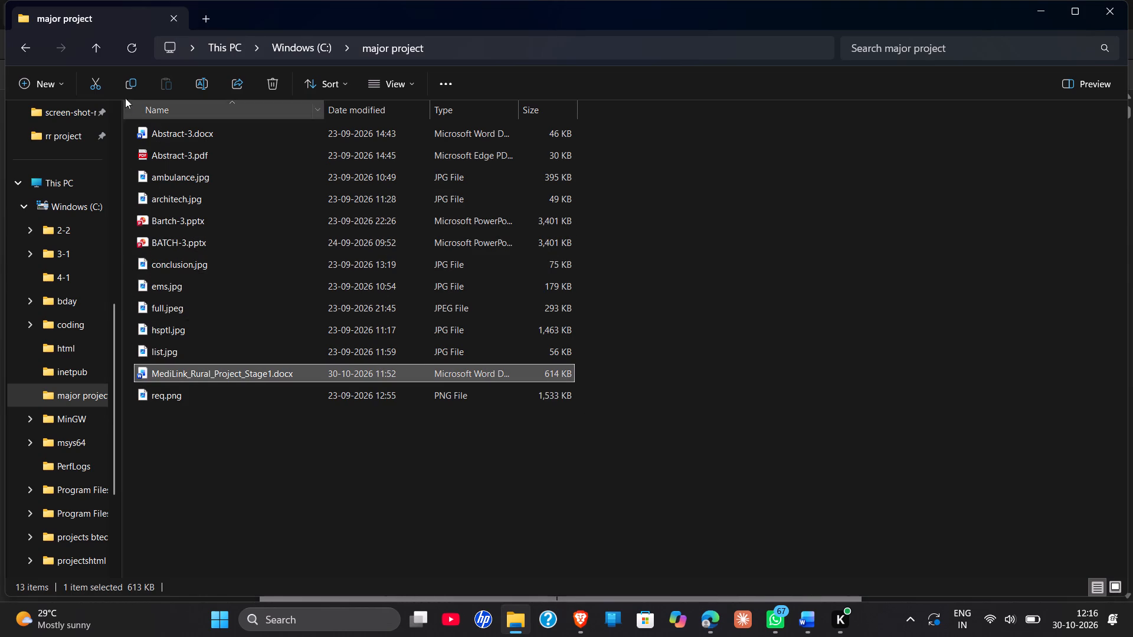
click(22, 47)
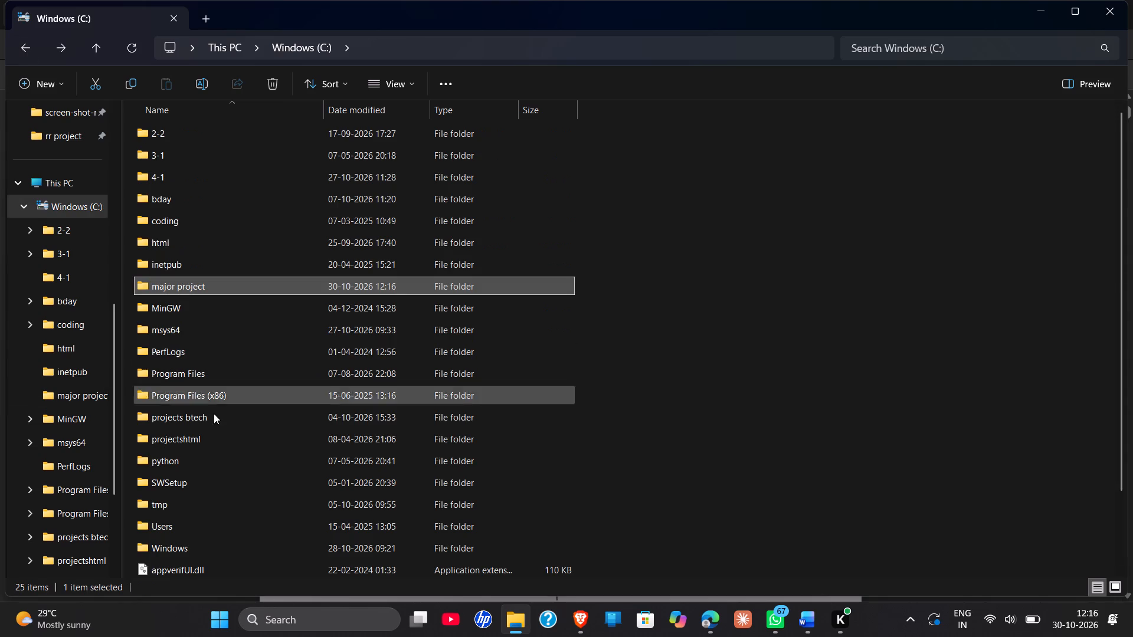
double_click(215, 409)
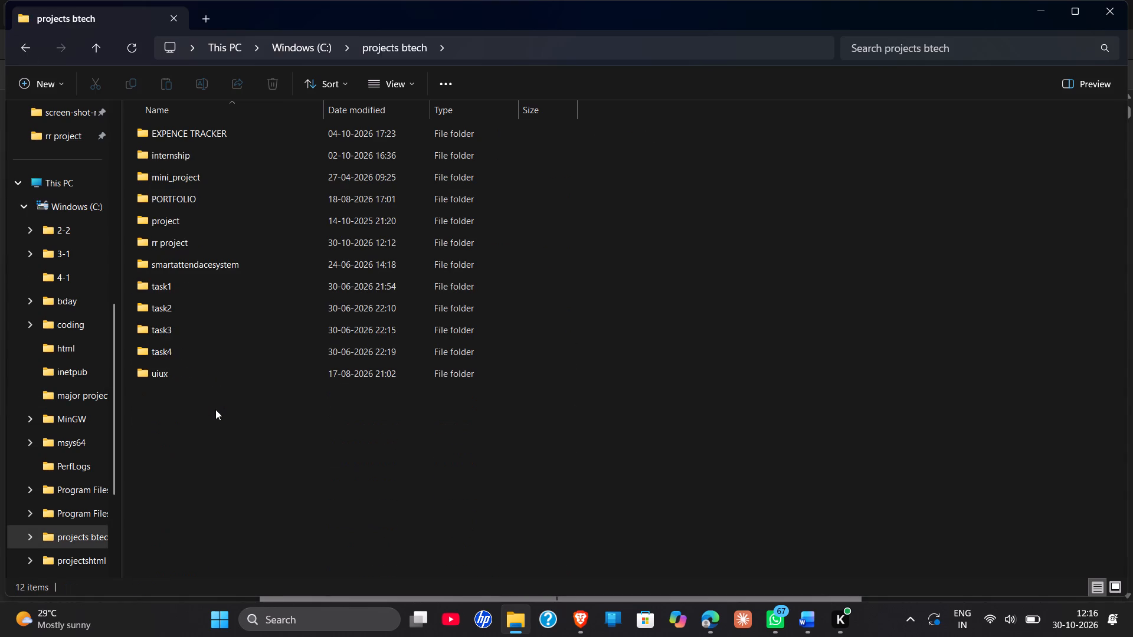
double_click(195, 182)
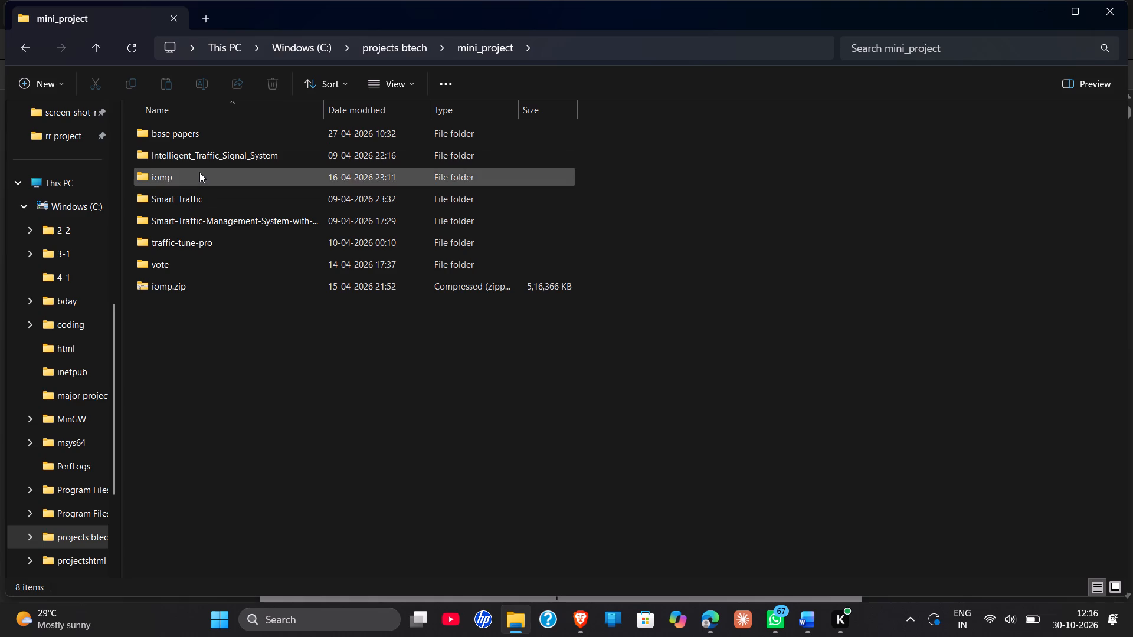
double_click(208, 149)
click(18, 52)
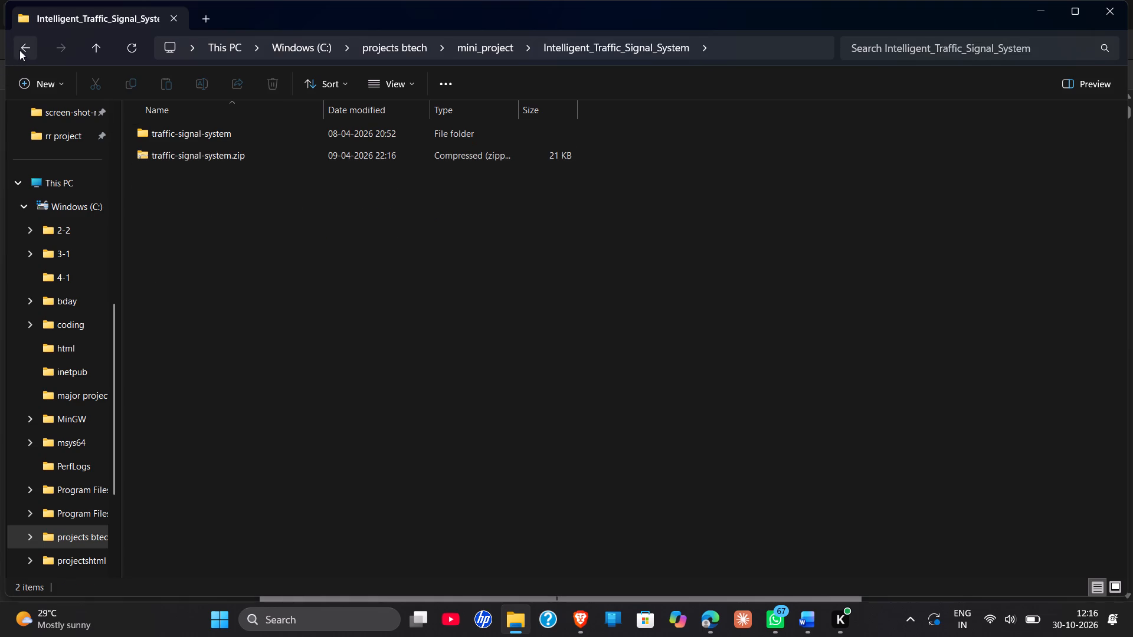
double_click(197, 175)
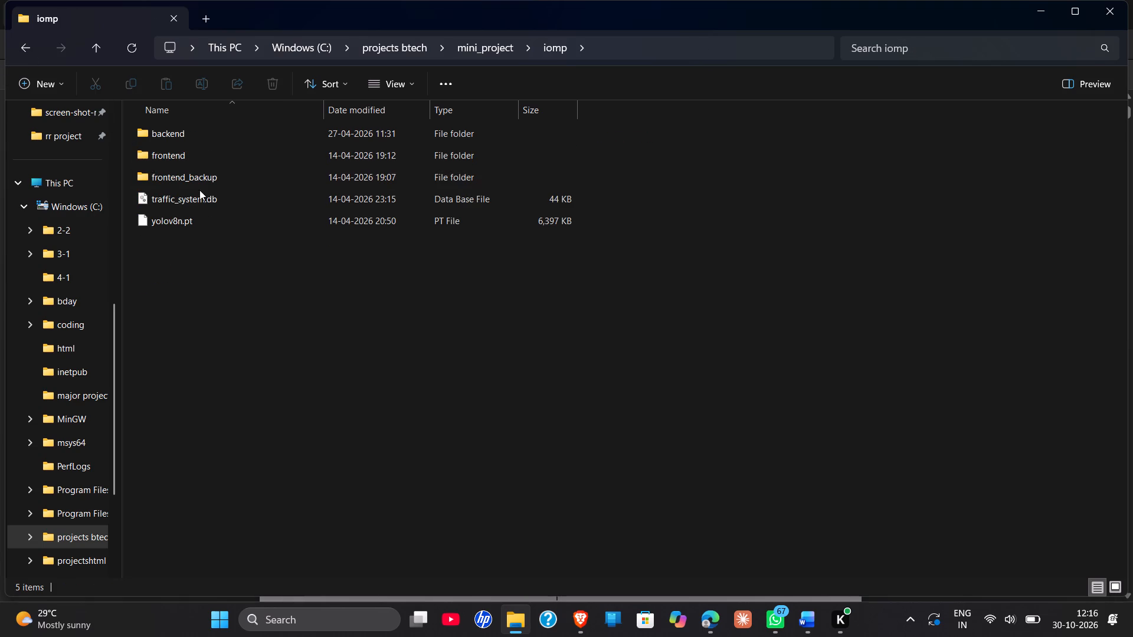
click(23, 53)
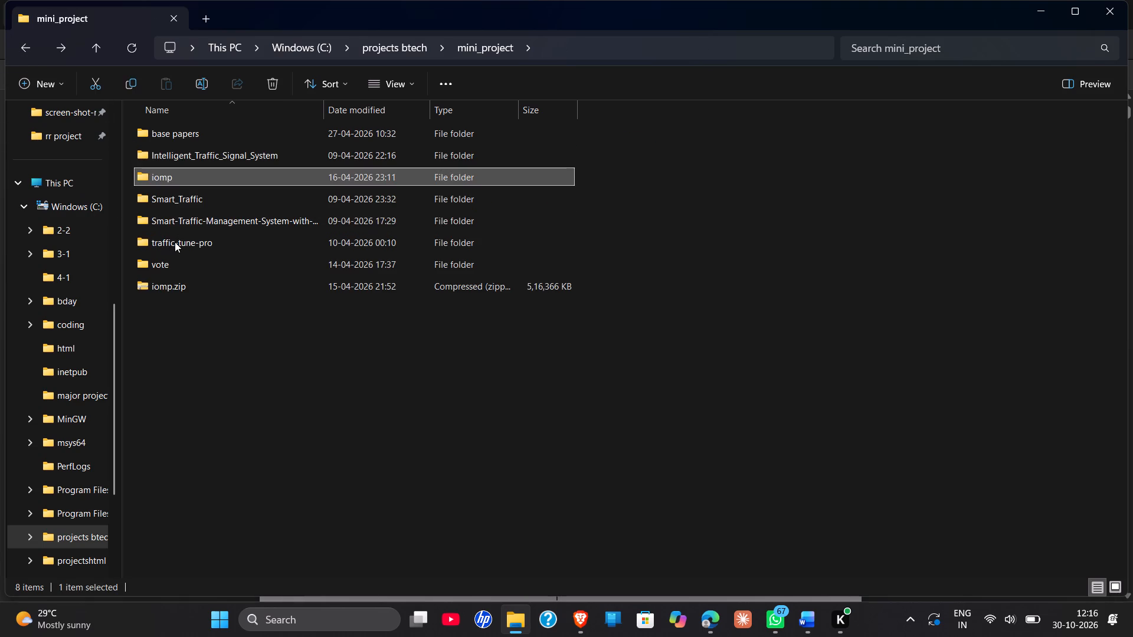
double_click(175, 242)
scroll(338, 510, down, 5)
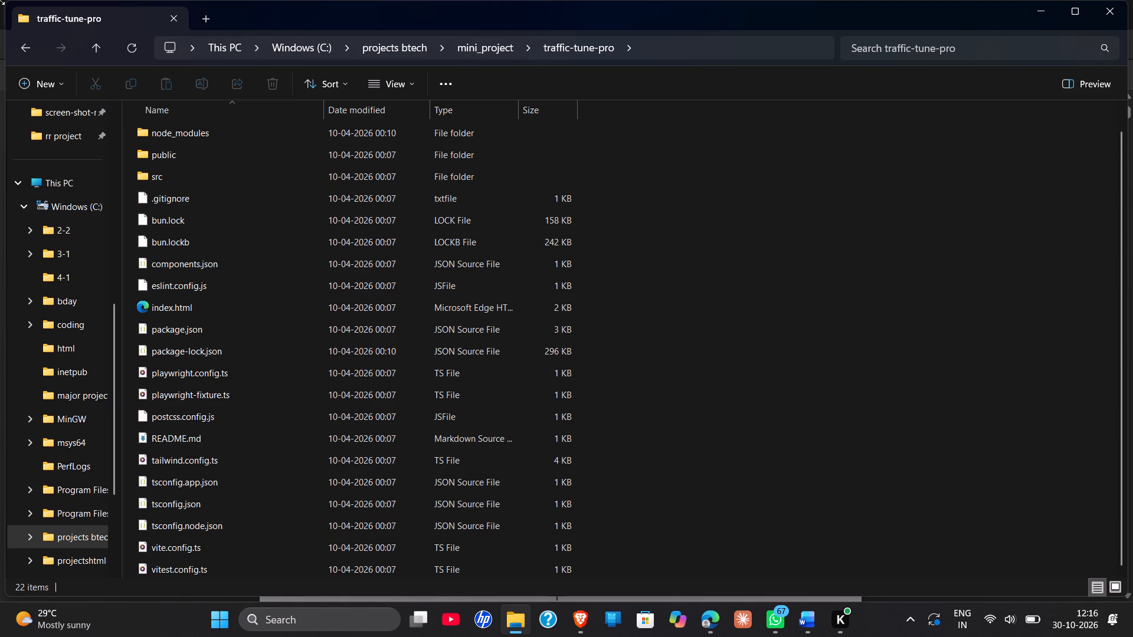
click(35, 54)
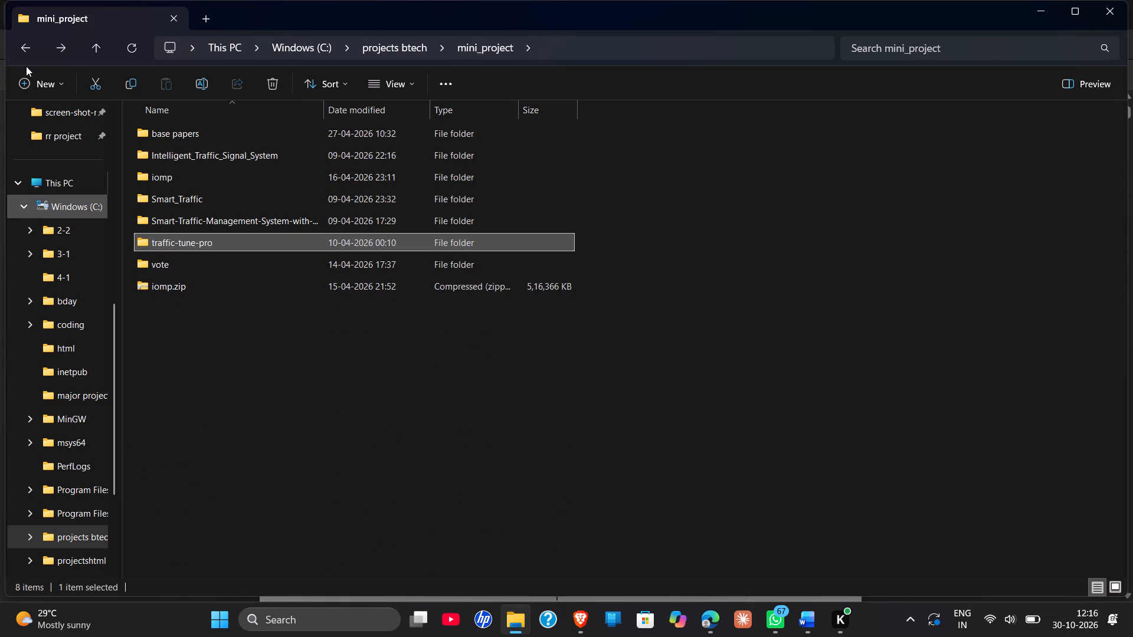
click(18, 51)
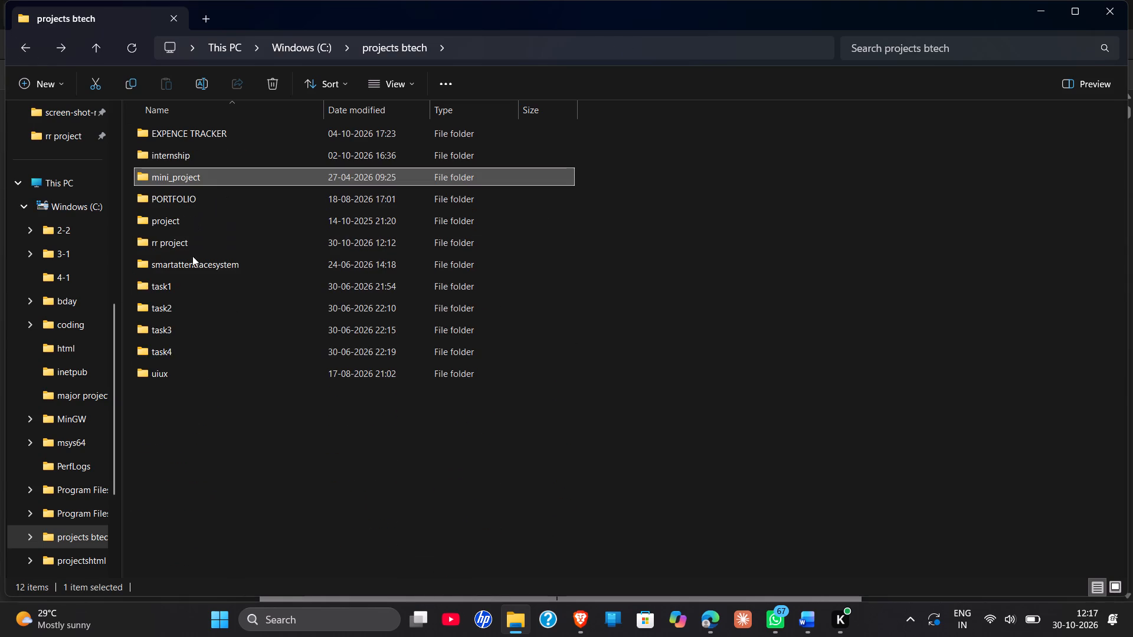
Open the sample's Word version, Documentation.docx, from the rr project folder.
double_click(203, 240)
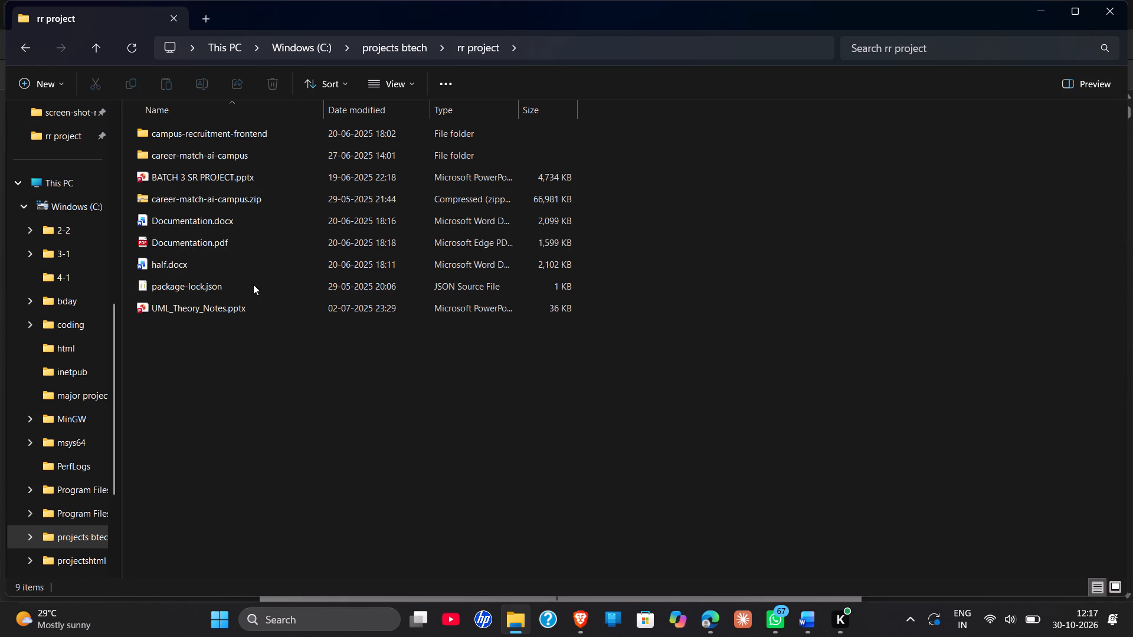
double_click(230, 222)
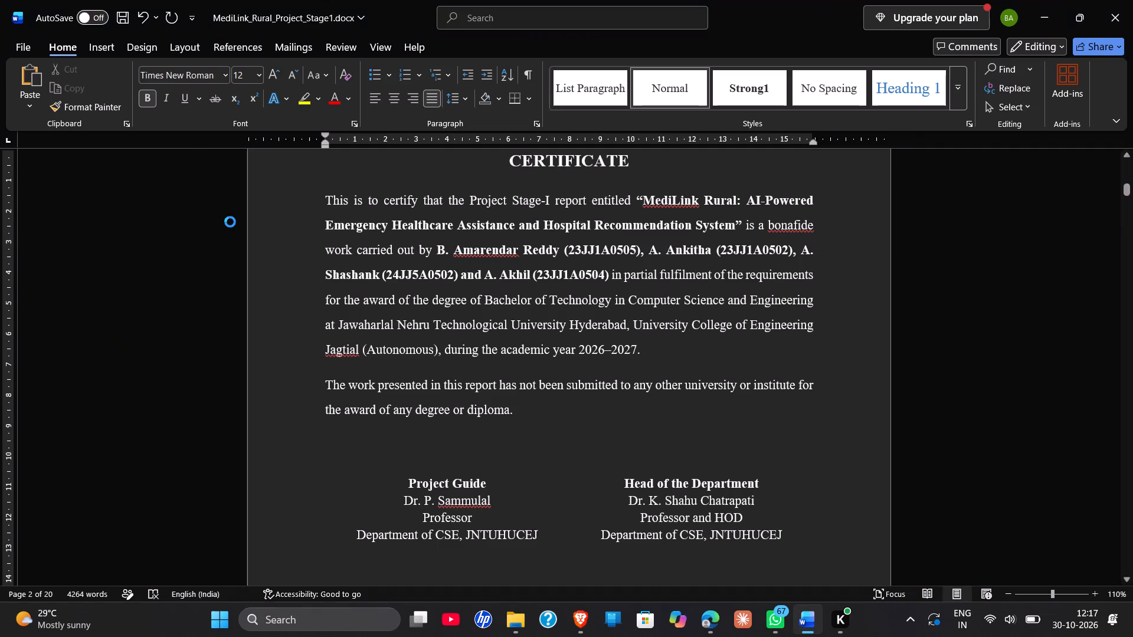
Examine the sample's cover page from the title to the academic year, trying selections of the emblem and guidance block.
scroll(581, 471, down, 7)
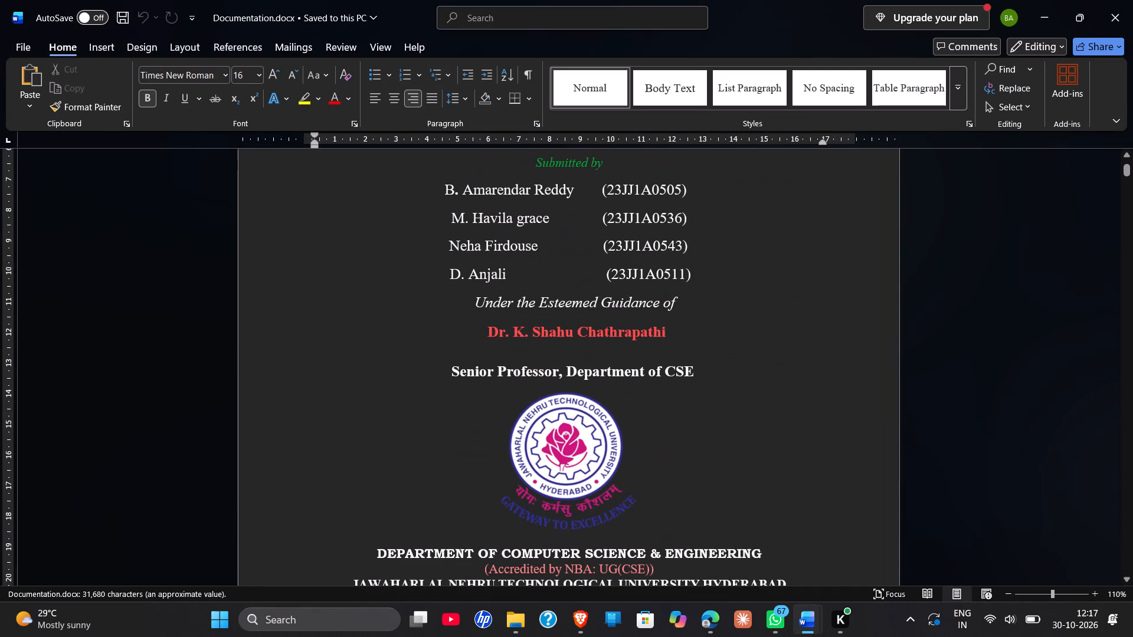
click(581, 457)
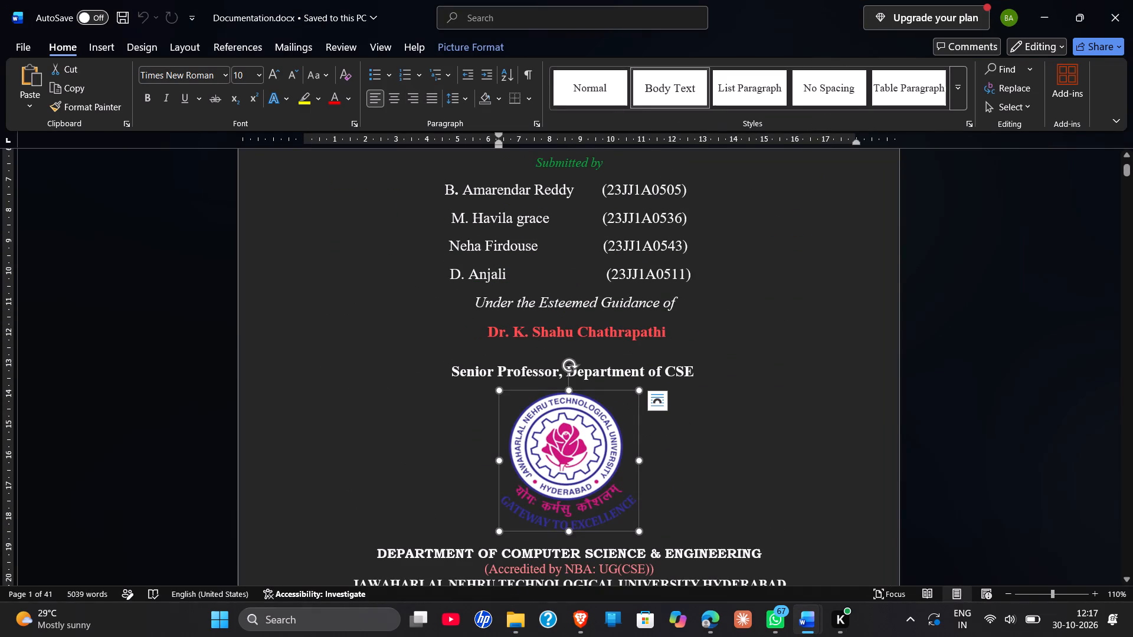
scroll(649, 438, up, 6)
scroll(649, 438, down, 4)
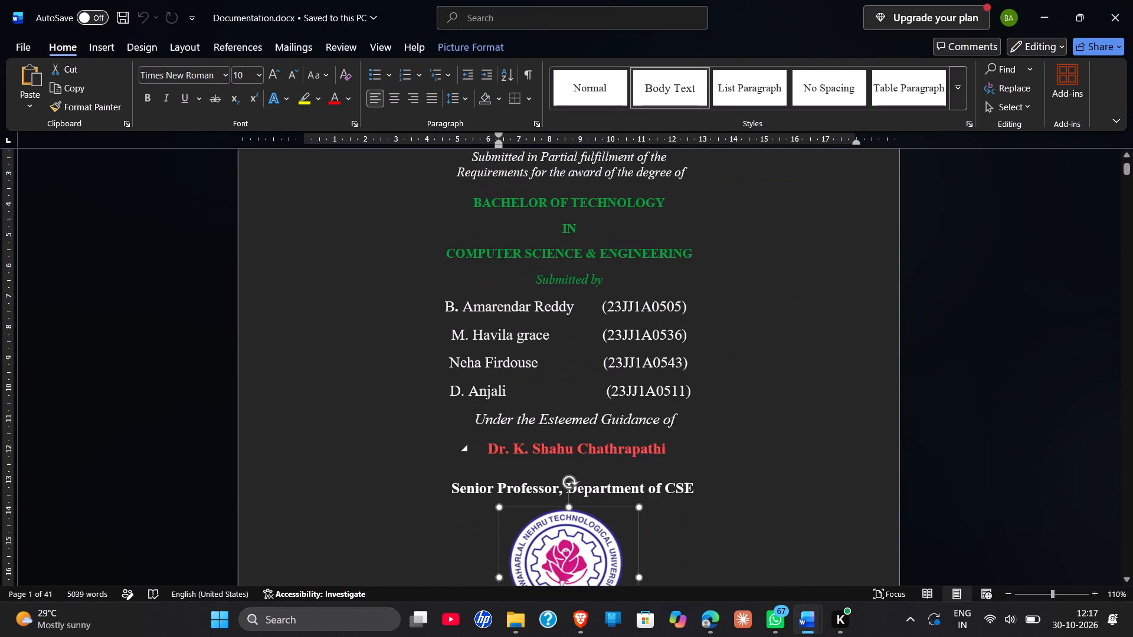
scroll(649, 438, down, 2)
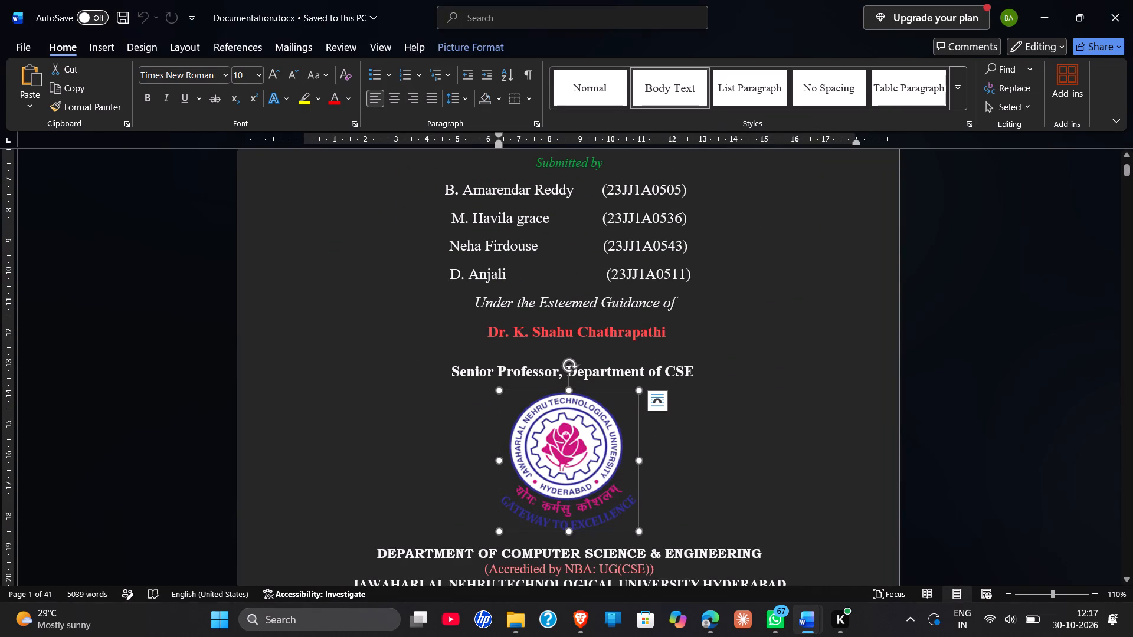
drag(477, 295, 512, 341)
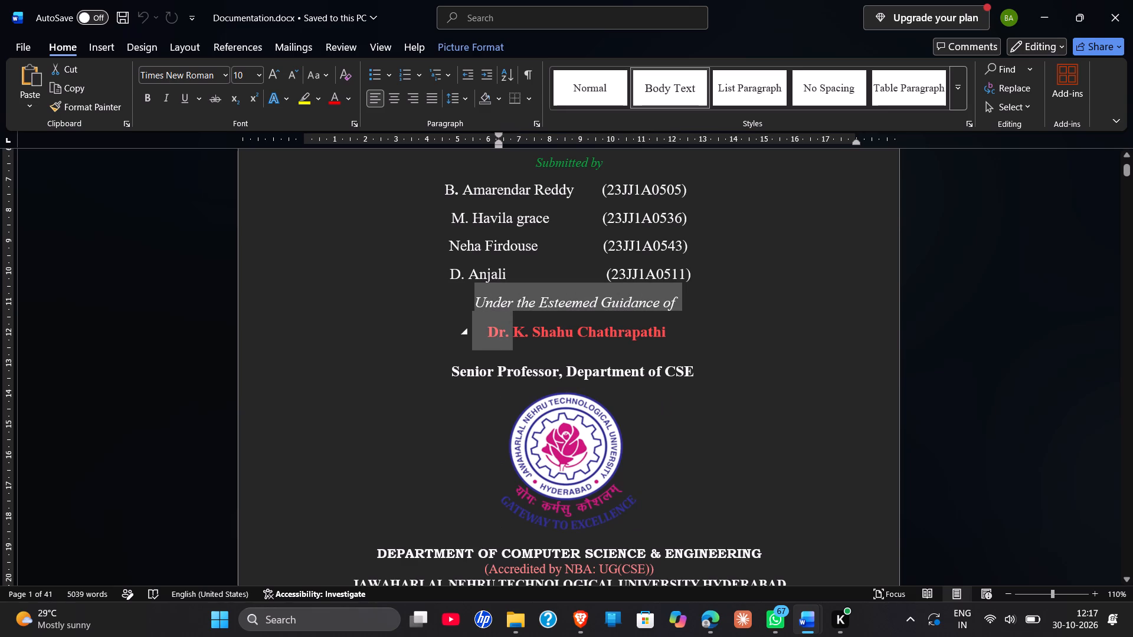
drag(512, 341, 632, 448)
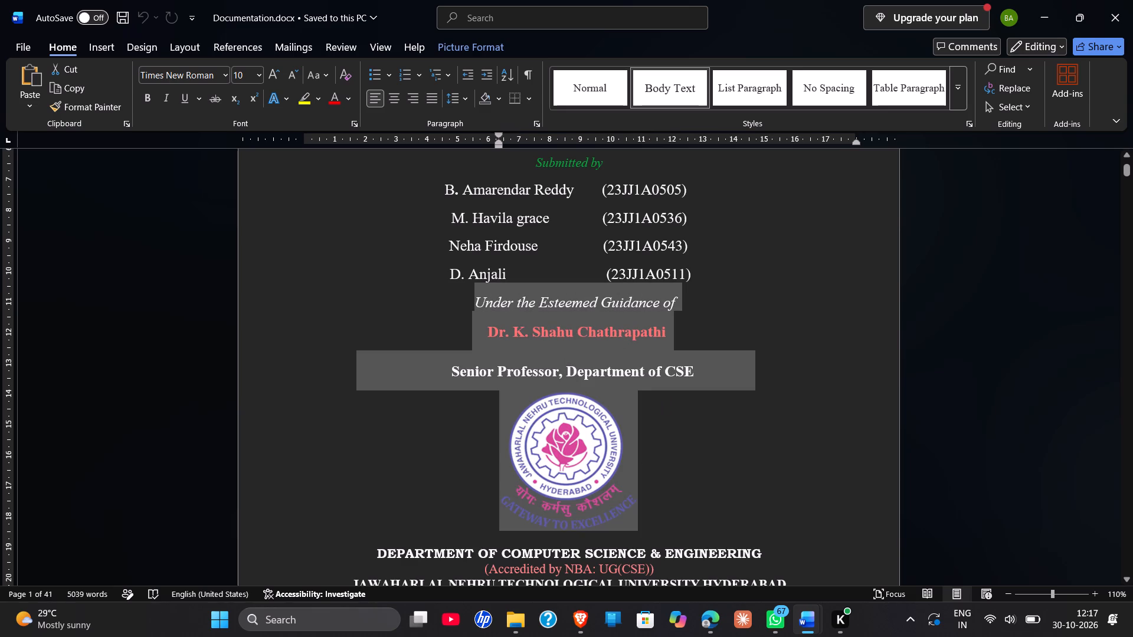
drag(632, 448, 635, 407)
click(658, 437)
scroll(762, 477, up, 10)
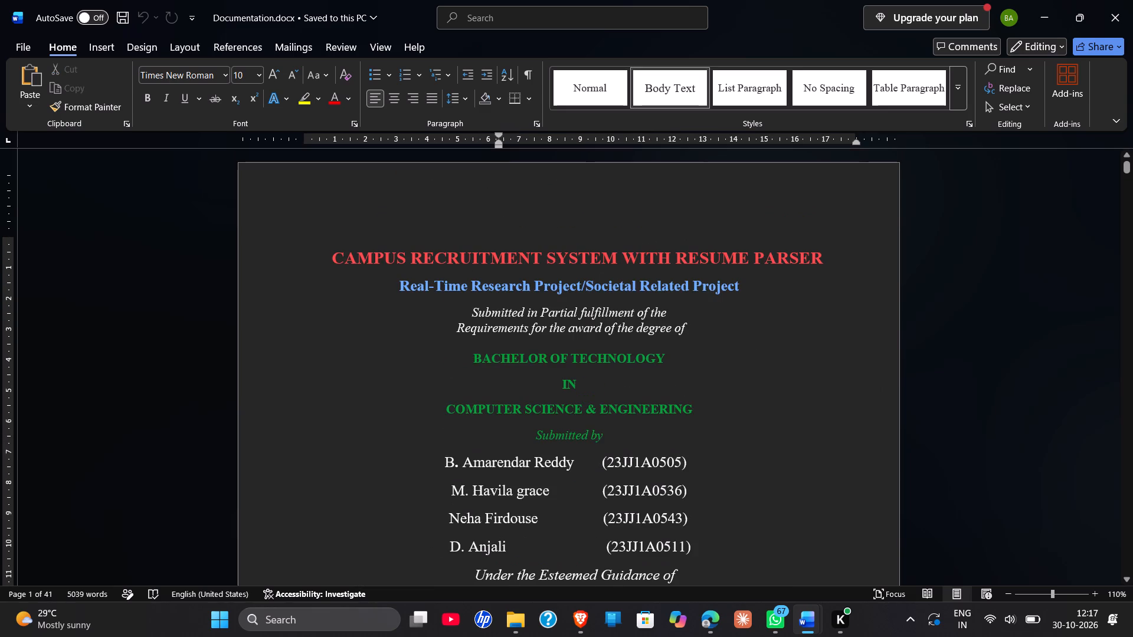
scroll(755, 429, down, 10)
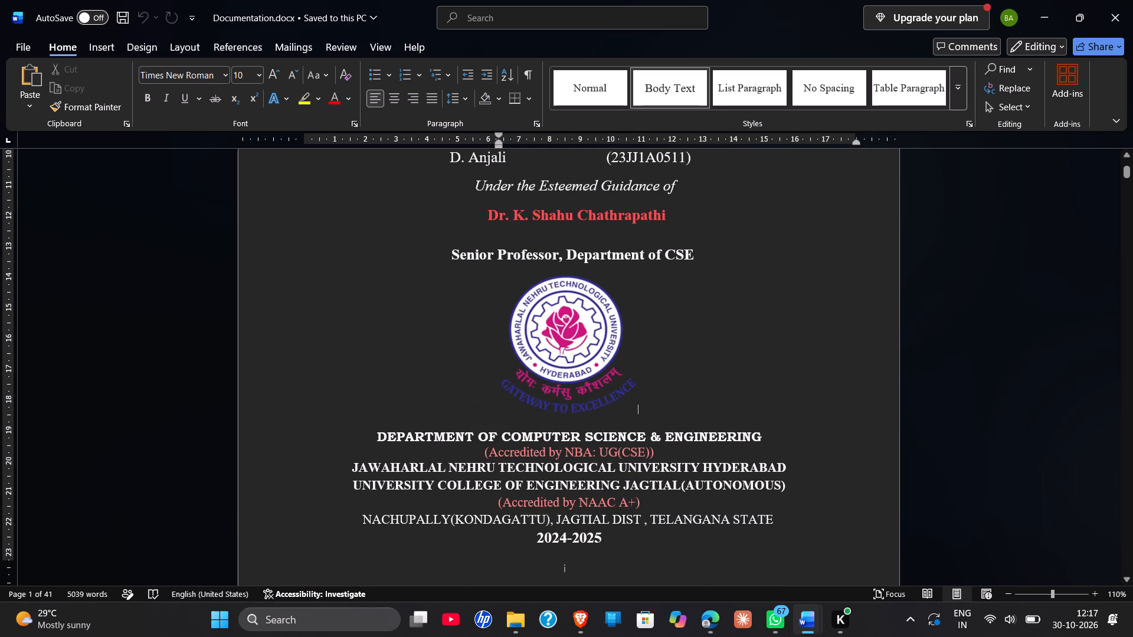
Copy the sample's content from "Under the Esteemed Guidance of" on the cover through the emblem on the certificate page, undoing the cut made on the way.
drag(477, 181, 675, 427)
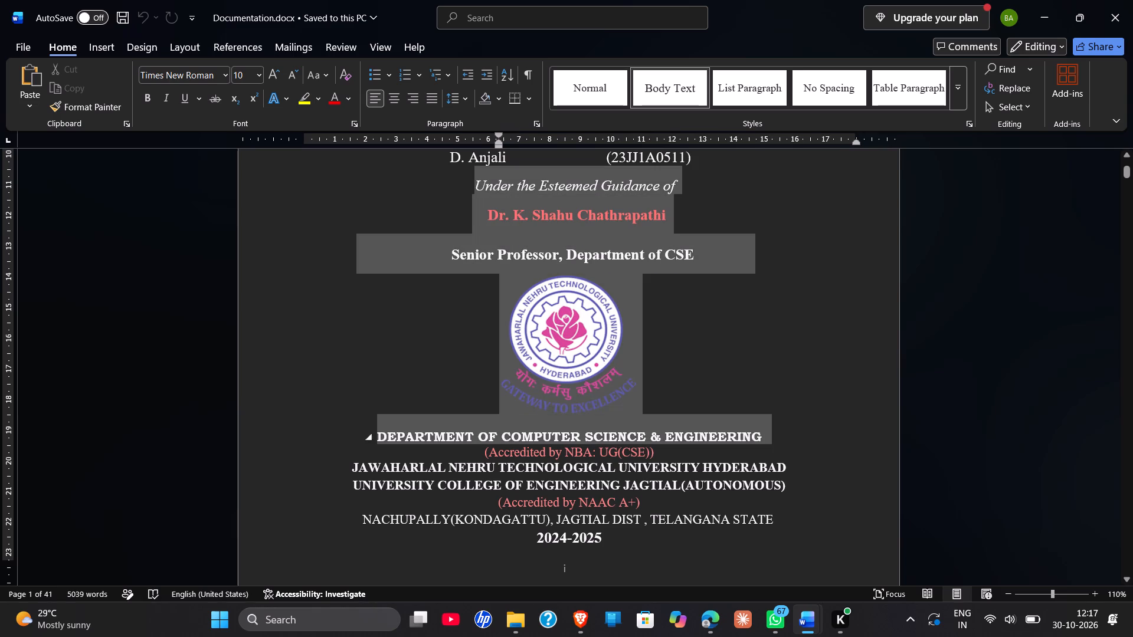
drag(675, 427, 671, 610)
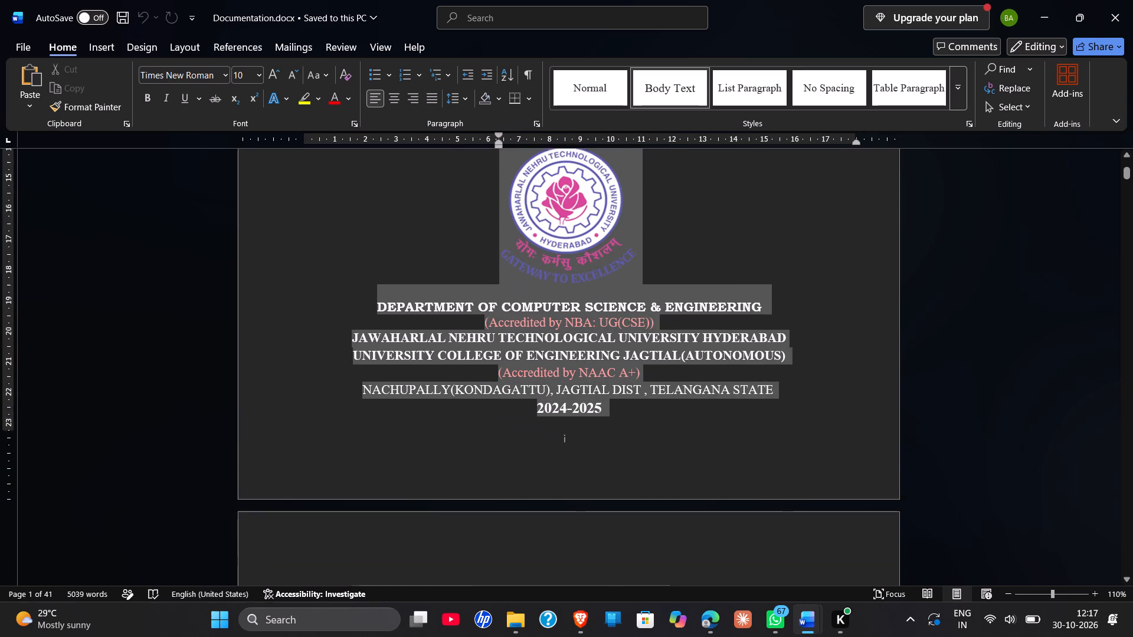
drag(671, 610, 662, 592)
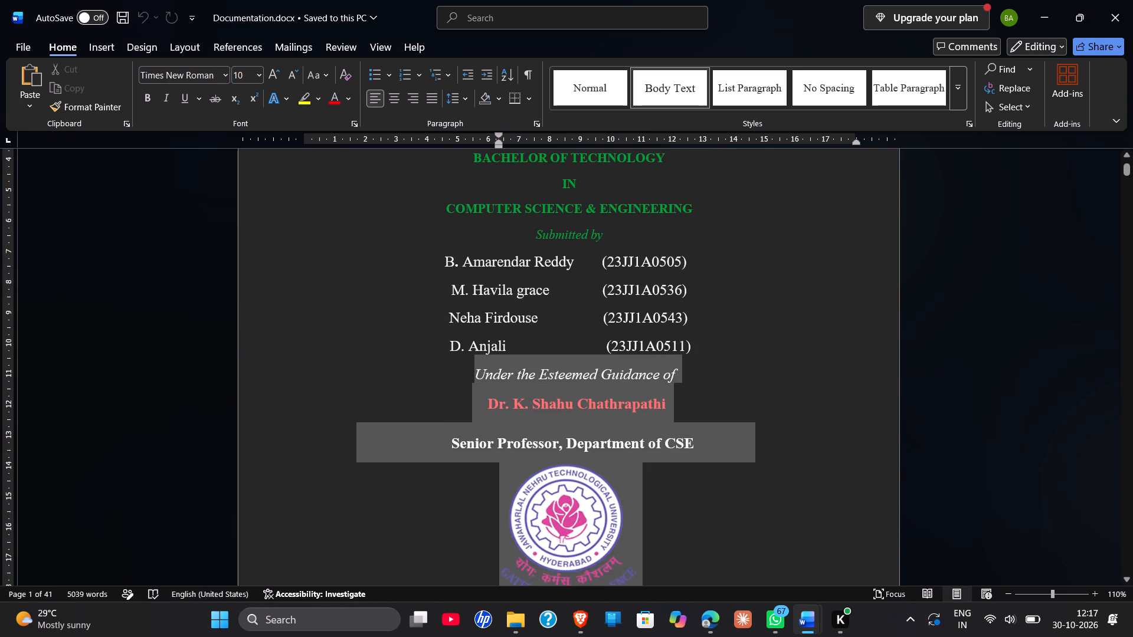
drag(662, 592, 683, 580)
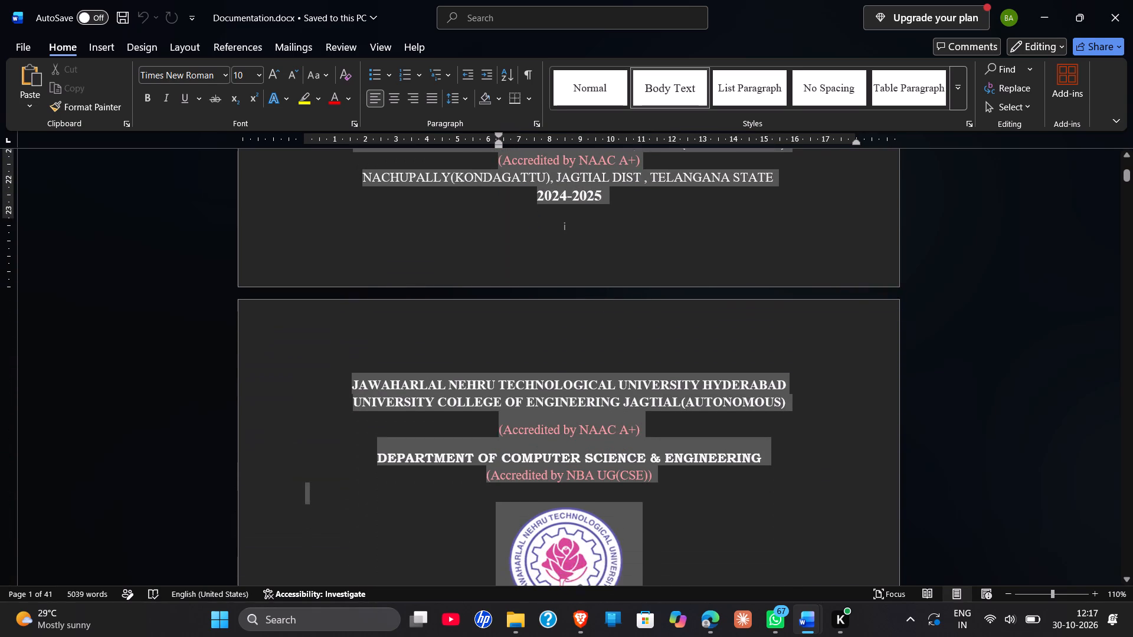
drag(683, 580, 636, 366)
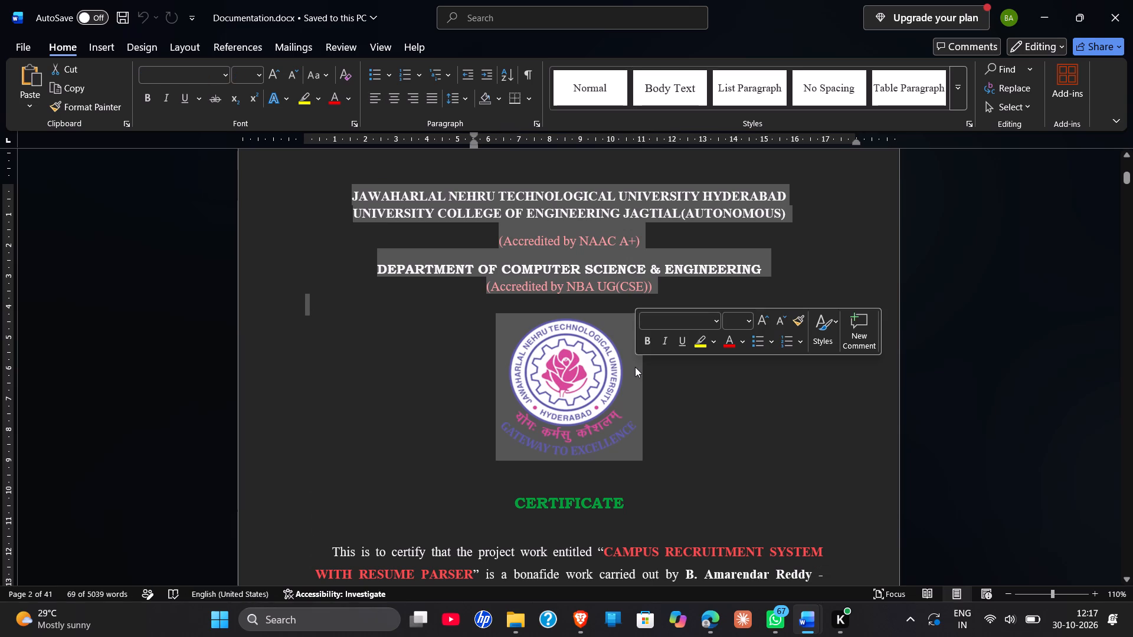
key(ctrl+x)
key(ctrl+c)
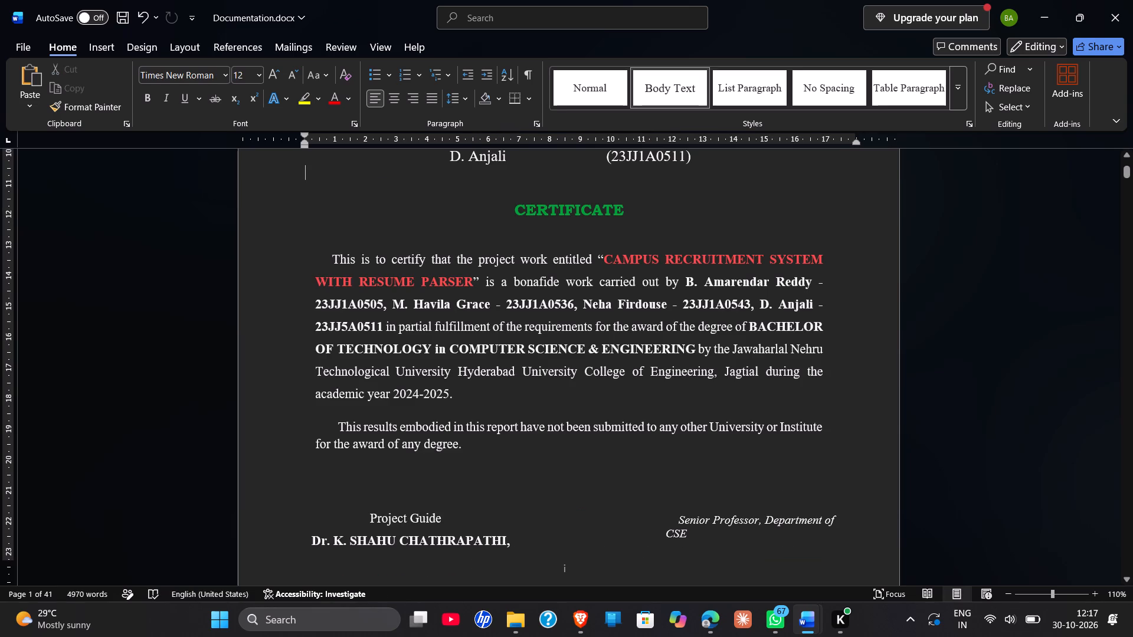
key(ctrl+z)
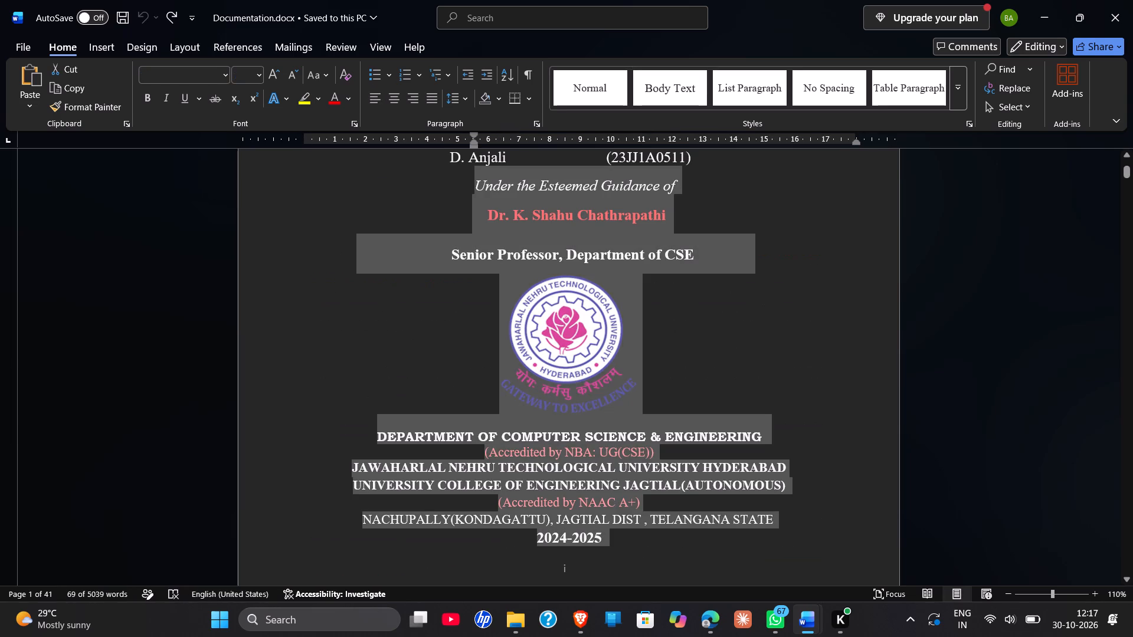
key(ctrl+c)
click(746, 339)
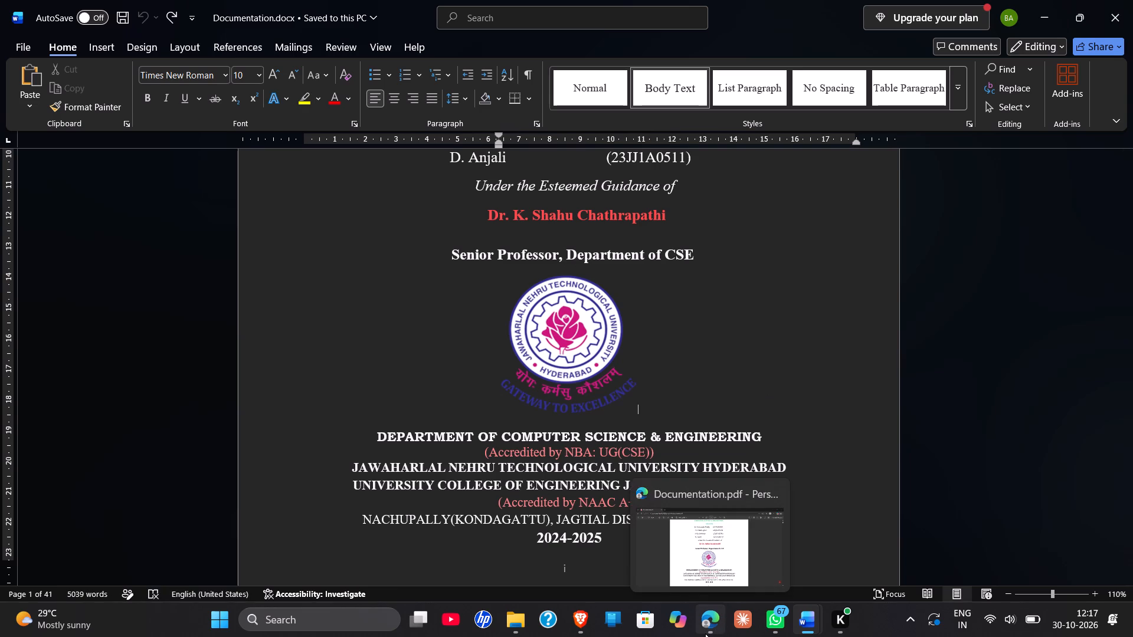
Switch to MediLink_Rural_Project_Stage1.docx, replace the title page's guidance and academic year block with the copied sample content, and check the pasted pages.
key(alt+Tab)
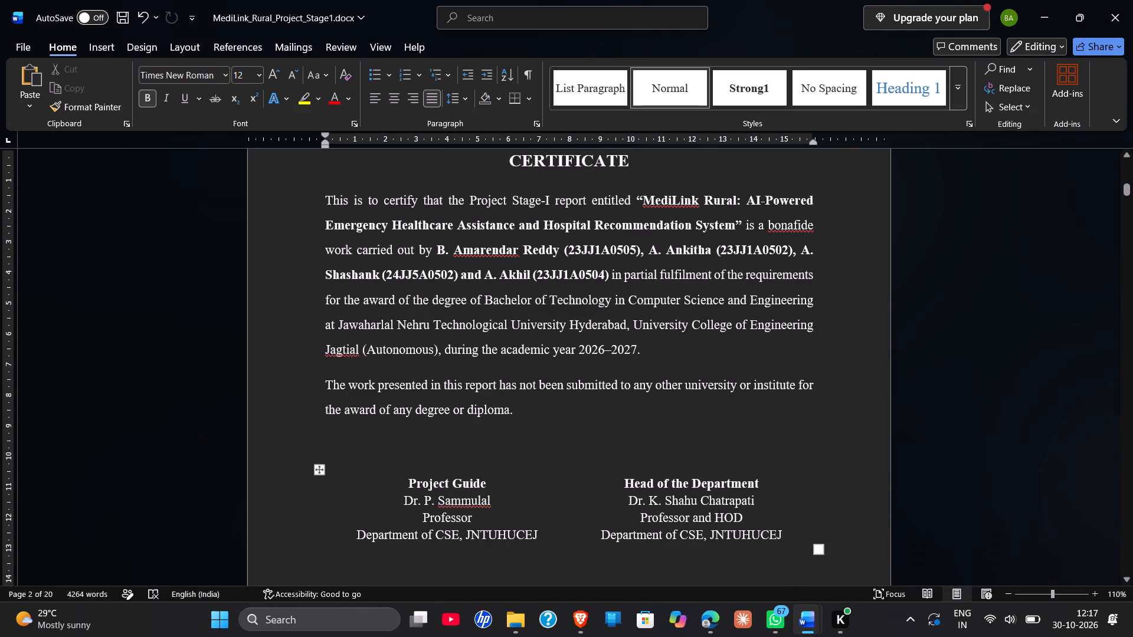
scroll(656, 406, up, 11)
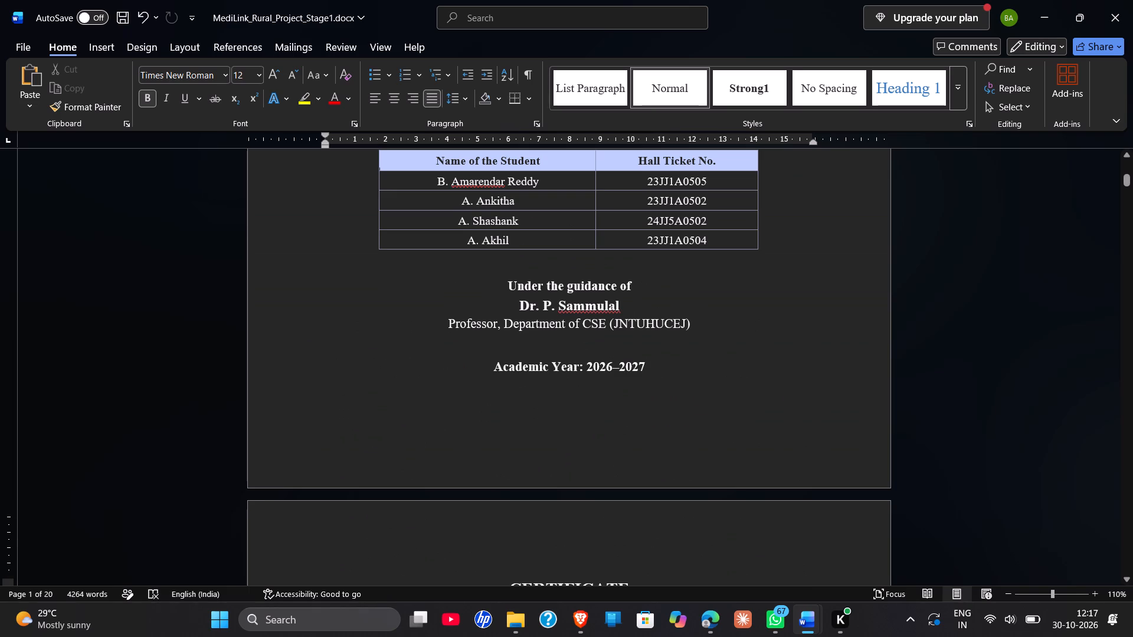
drag(508, 283, 644, 410)
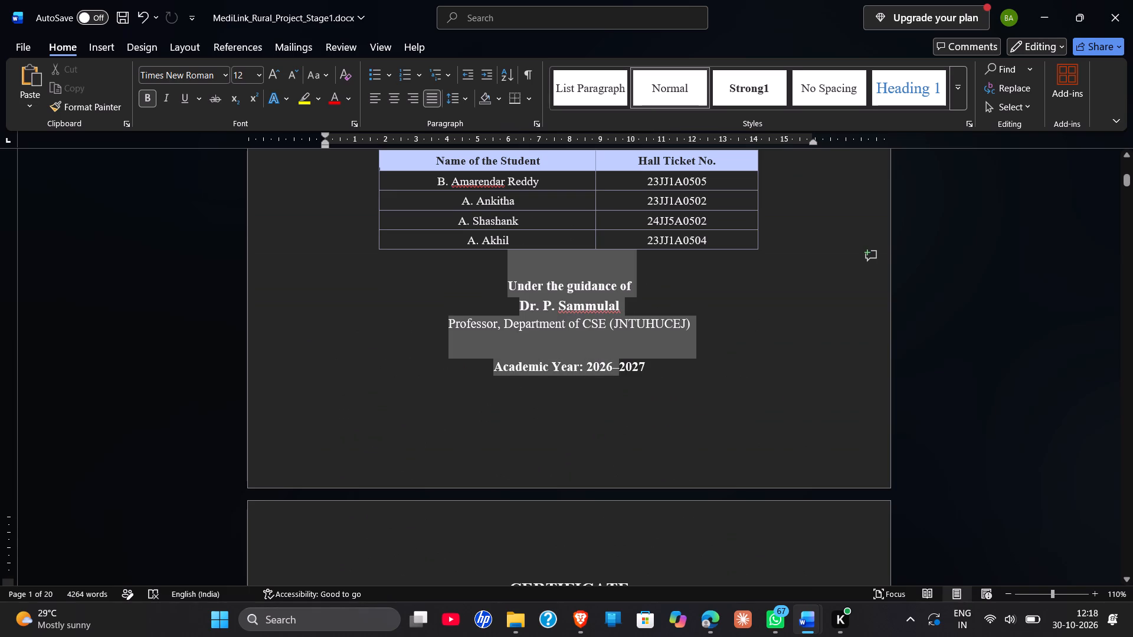
drag(644, 410, 643, 413)
key(ctrl+v)
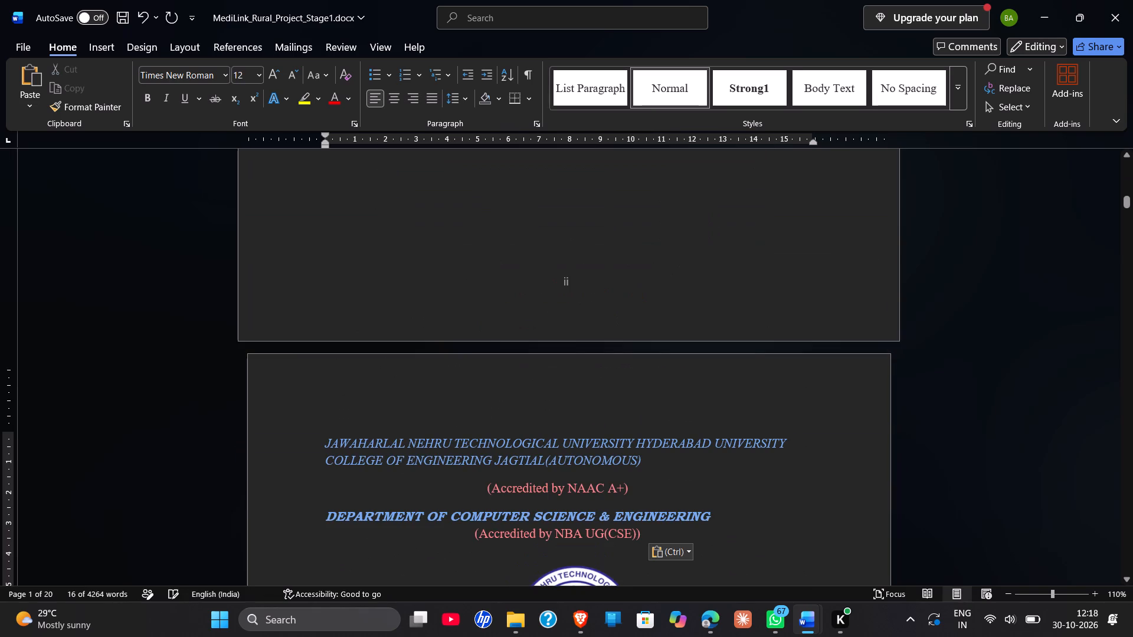
scroll(686, 431, up, 13)
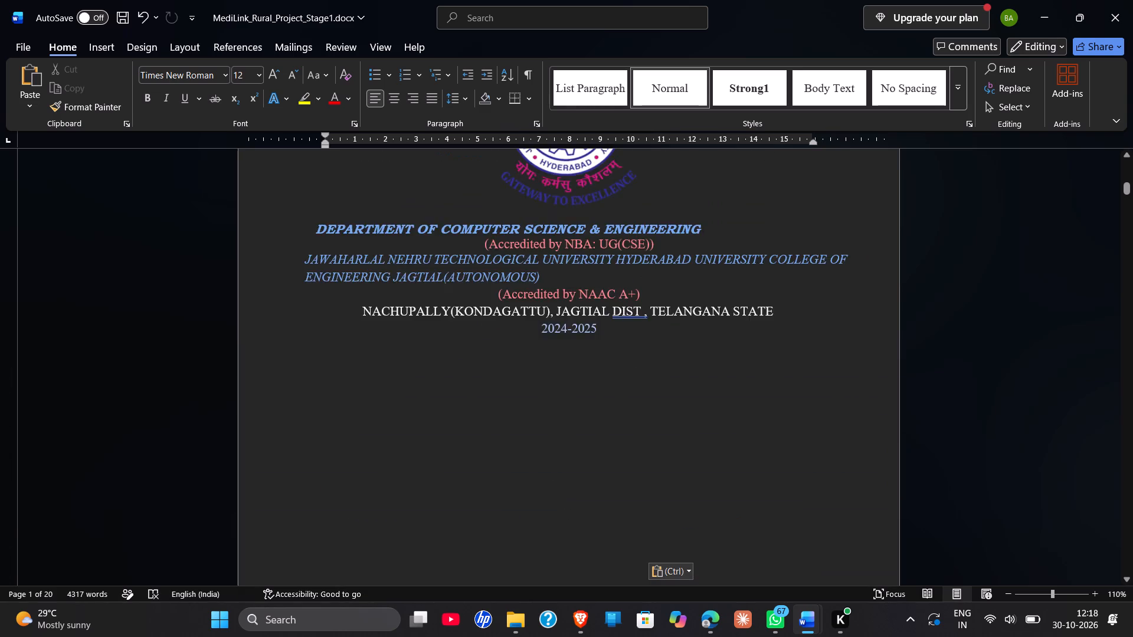
scroll(690, 431, up, 19)
scroll(690, 431, up, 6)
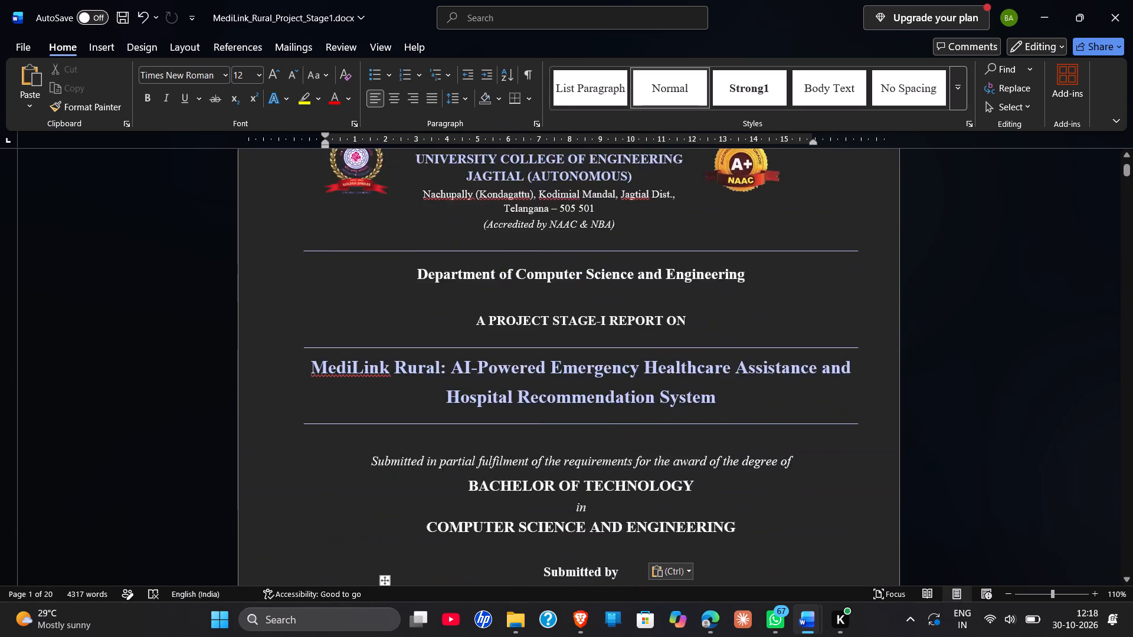
Delete the title page's top content, from the university header with logos through "A PROJECT STAGE-I REPORT ON", above the MediLink Rural title.
scroll(690, 431, up, 2)
scroll(690, 431, down, 12)
scroll(690, 431, up, 8)
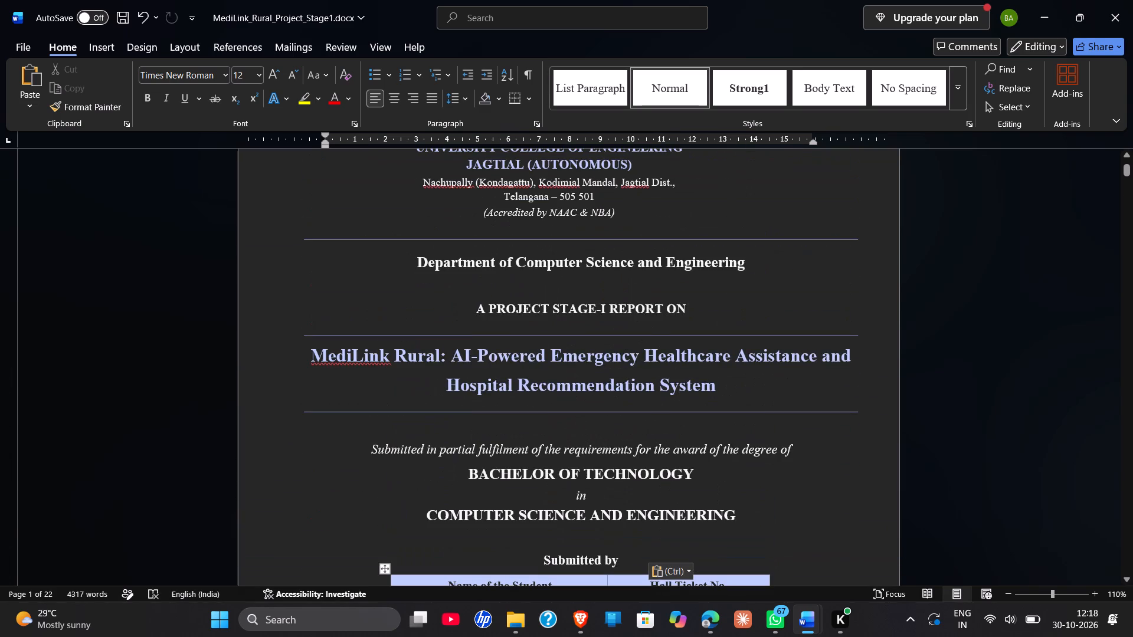
scroll(692, 431, up, 3)
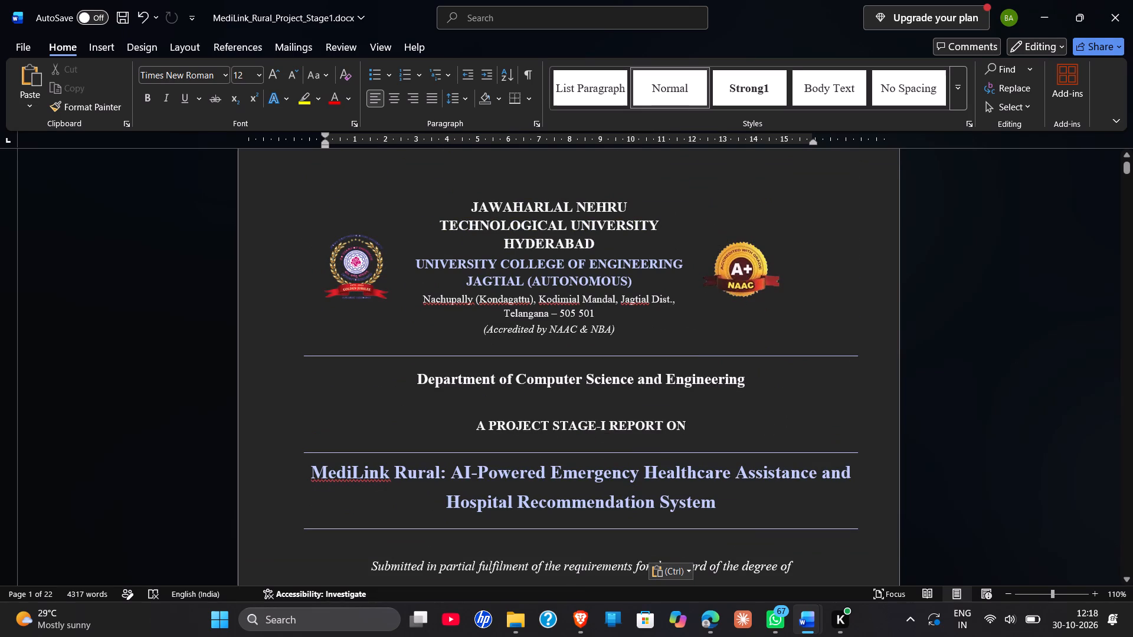
drag(693, 426, 402, 361)
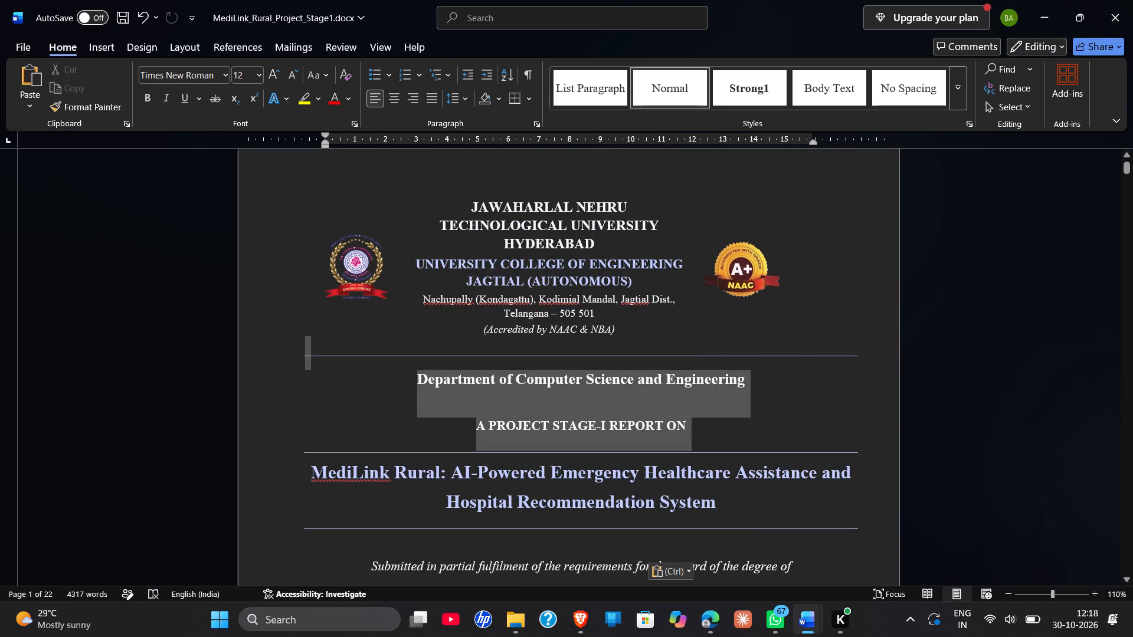
drag(402, 361, 292, 245)
key(BackSpace)
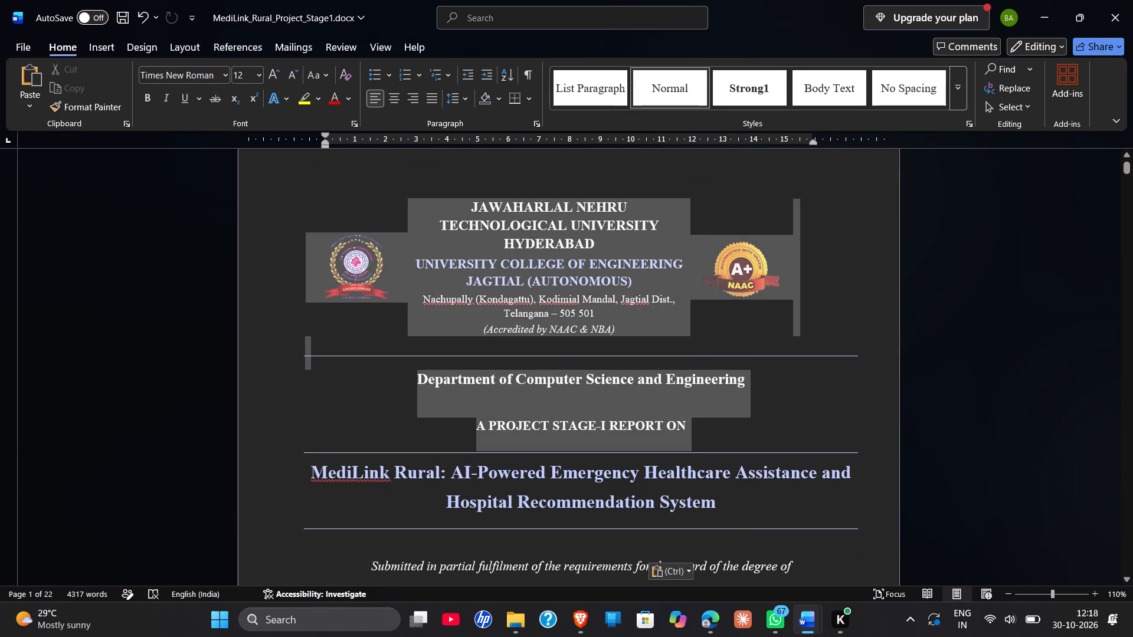
key(BackSpace)
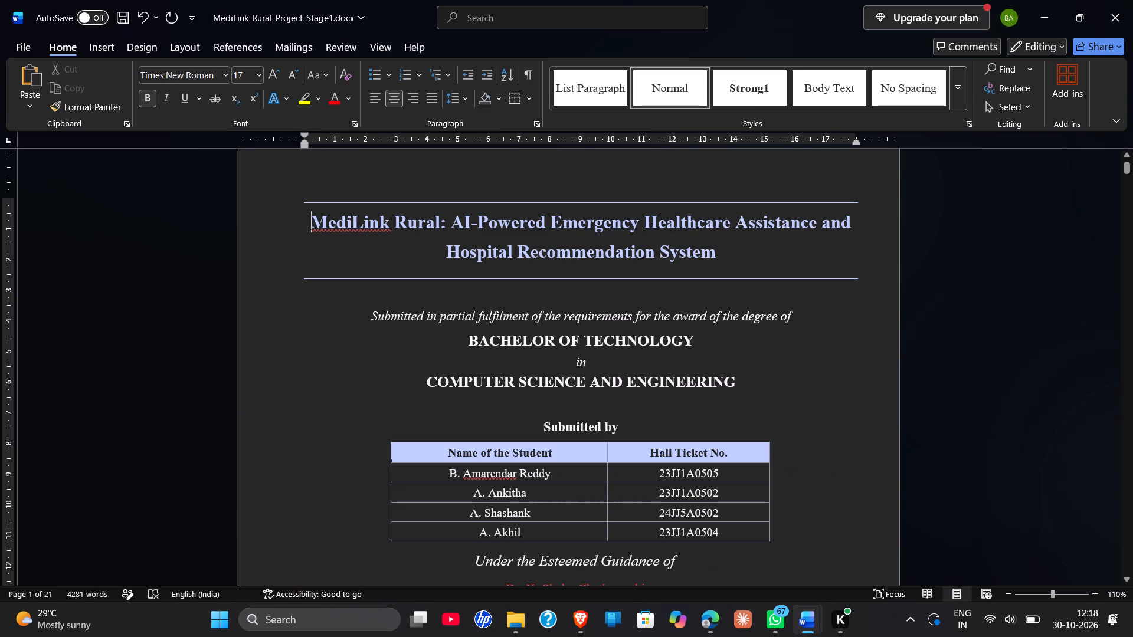
key(Up)
key(Up)
key(Up)
Remove the break after the pasted emblem on page 2 so the CERTIFICATE heading follows directly below it, and centre the heading.
ctrl+scroll(415, 299, down, 4)
scroll(501, 290, up, 2)
scroll(501, 290, down, 3)
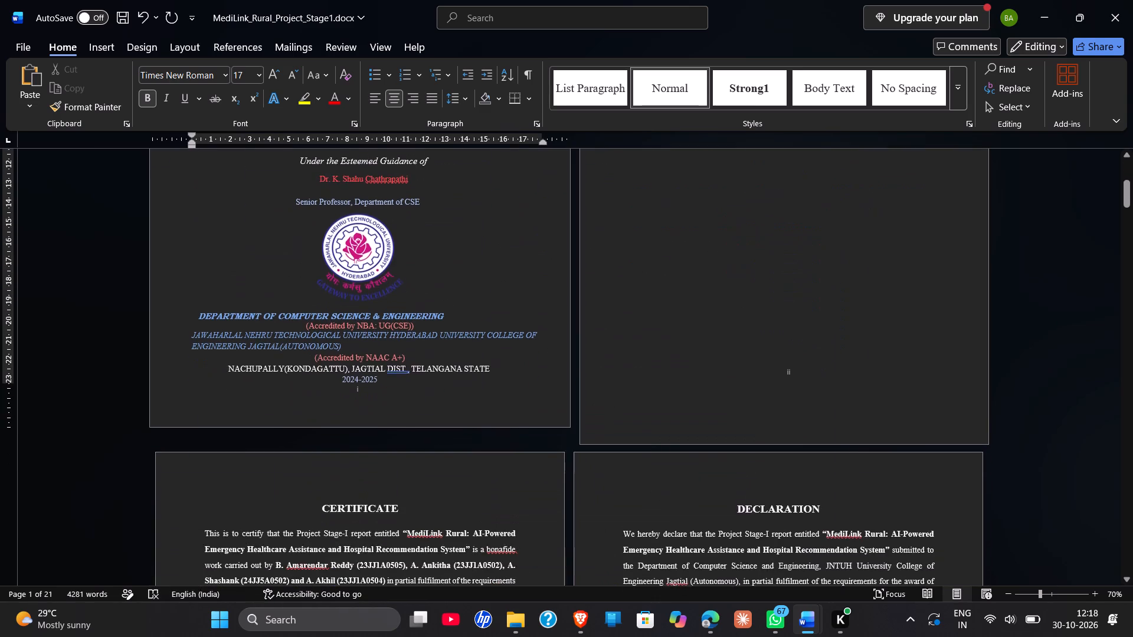
scroll(514, 275, up, 3)
scroll(408, 432, up, 6)
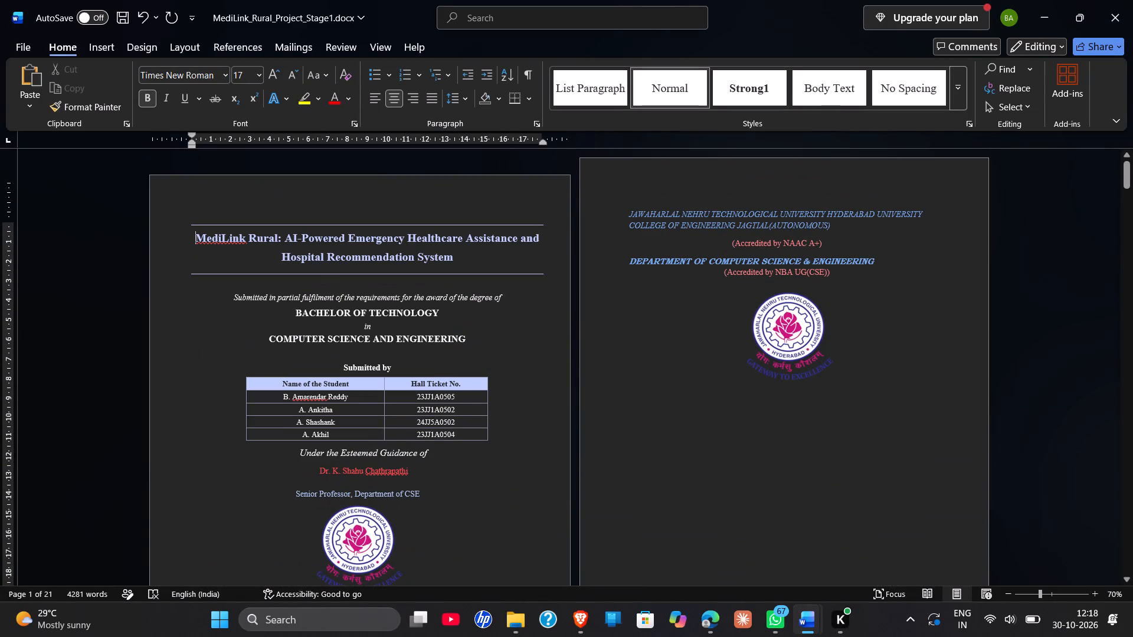
click(804, 395)
key(Down)
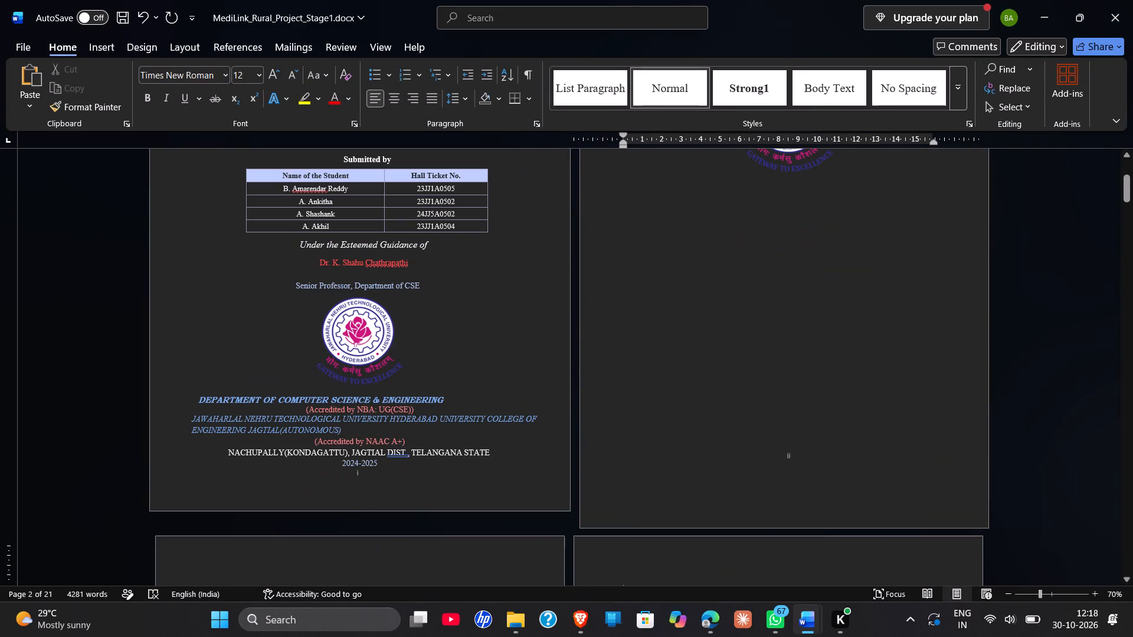
key(Up)
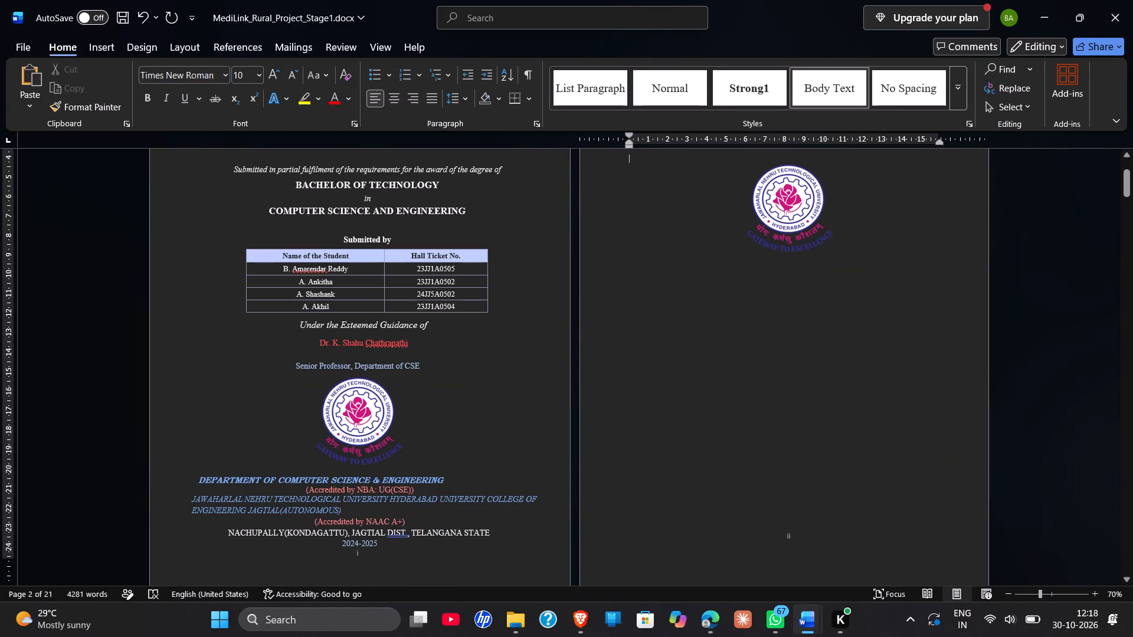
key(Delete)
key(Delete)
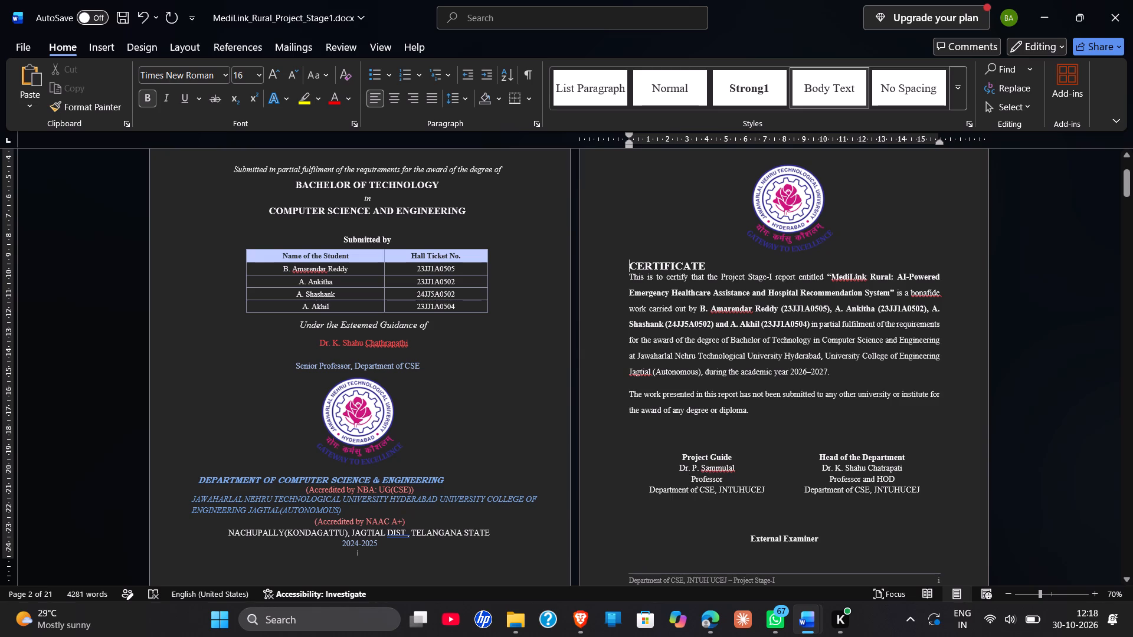
key(ctrl+e)
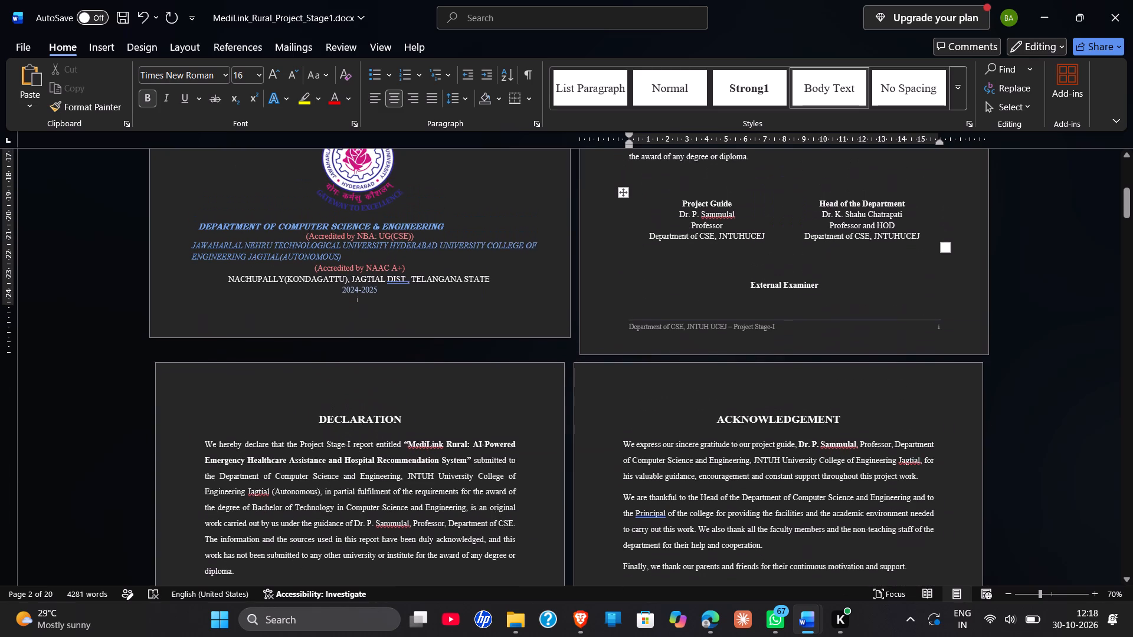
scroll(694, 405, up, 4)
scroll(550, 396, down, 1)
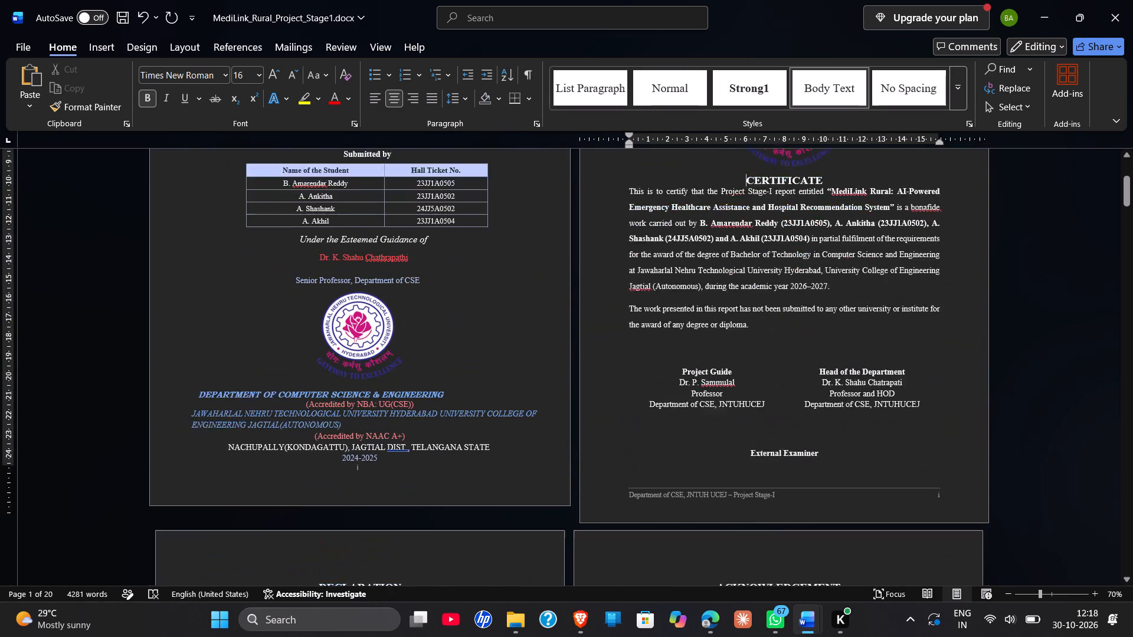
On the title page's department line, remove the italics from SCIENCE, centre the line and add a space before SCIENCE.
scroll(550, 396, down, 1)
click(413, 402)
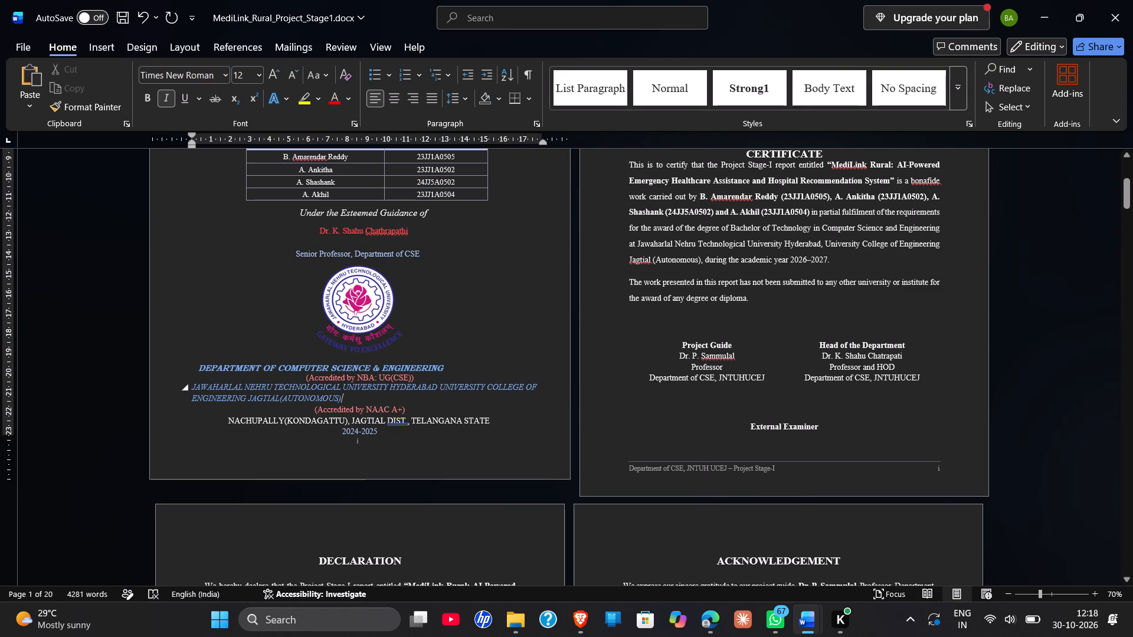
key(Up)
key(Up)
key(Up)
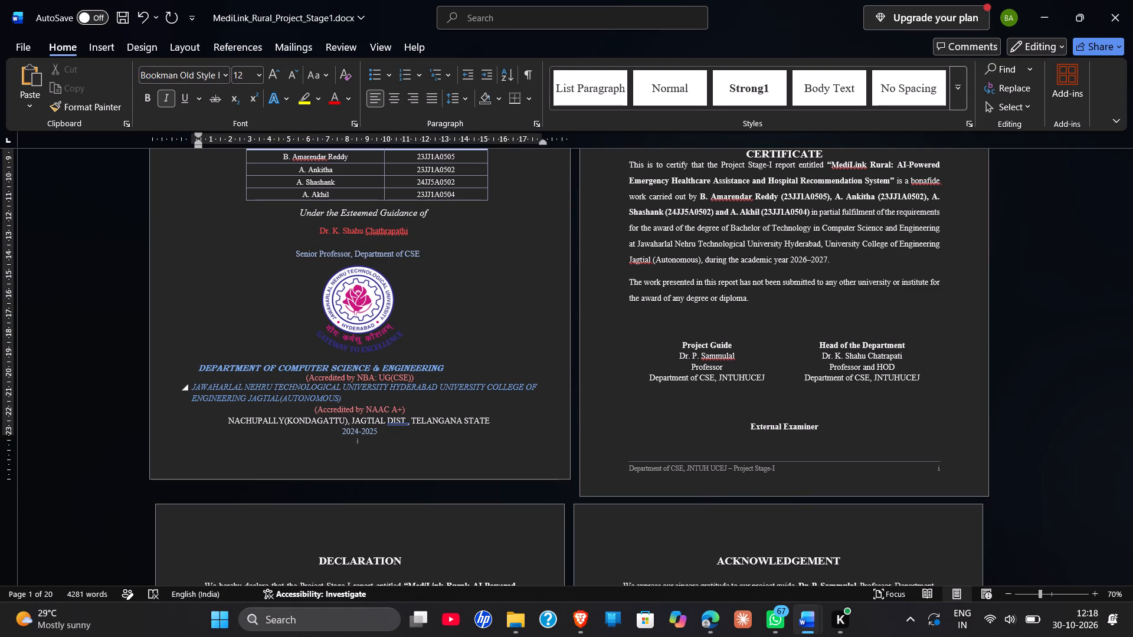
key(ctrl+i)
key(ctrl+e)
key(Left)
key(Left)
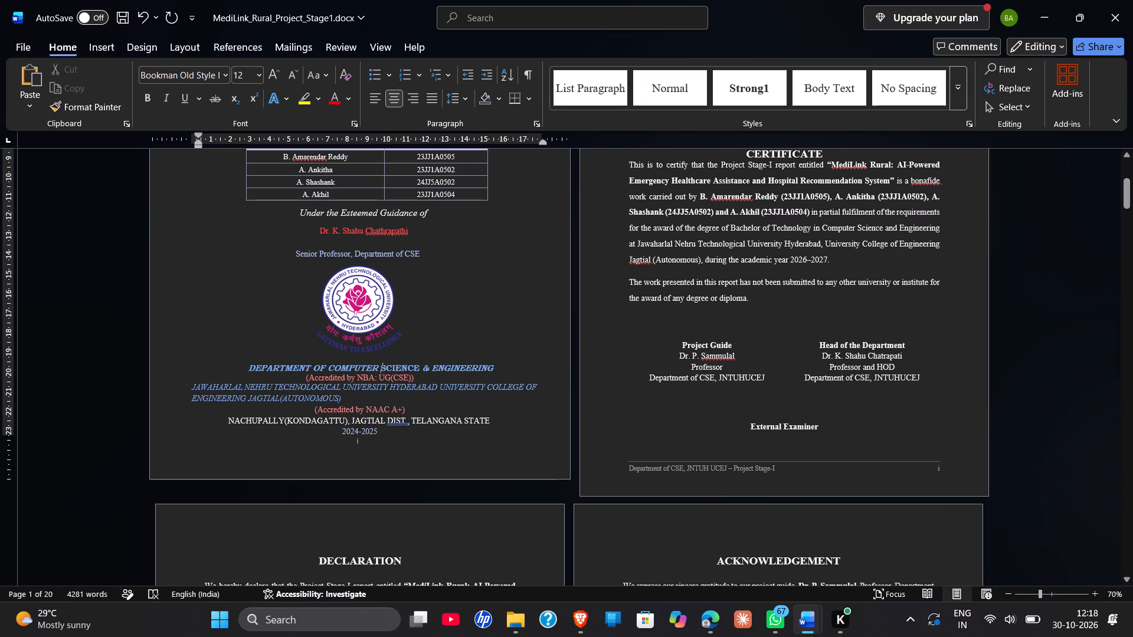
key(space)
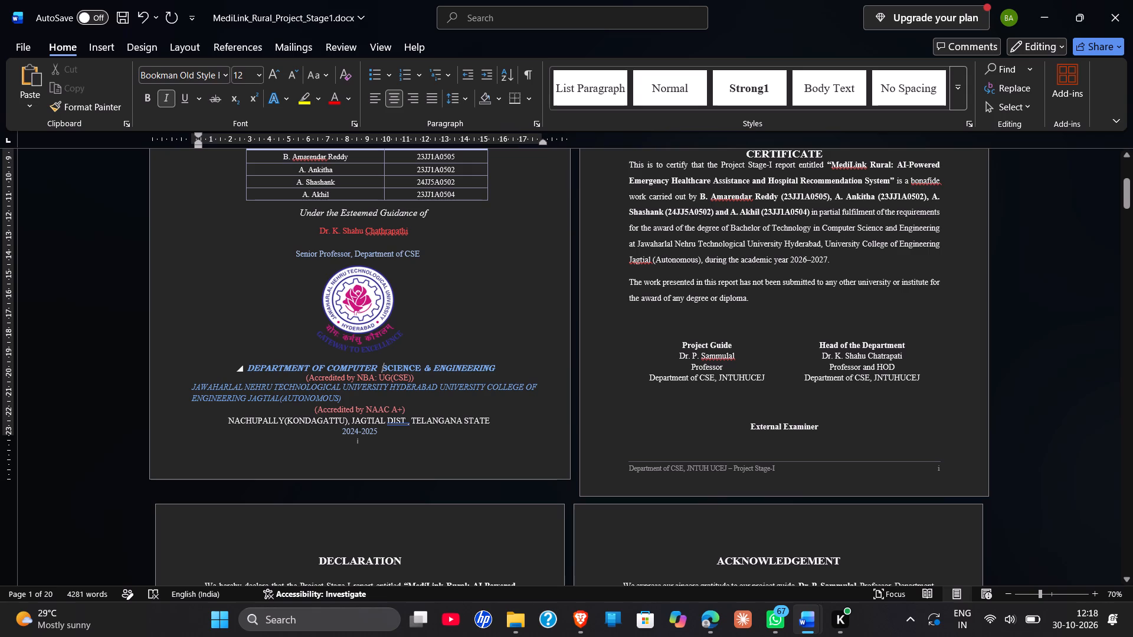
Toggle italics off and centre the department line through "(Accredited by NAAC A+)", then return the NAAC paragraph to left alignment.
drag(248, 366, 400, 403)
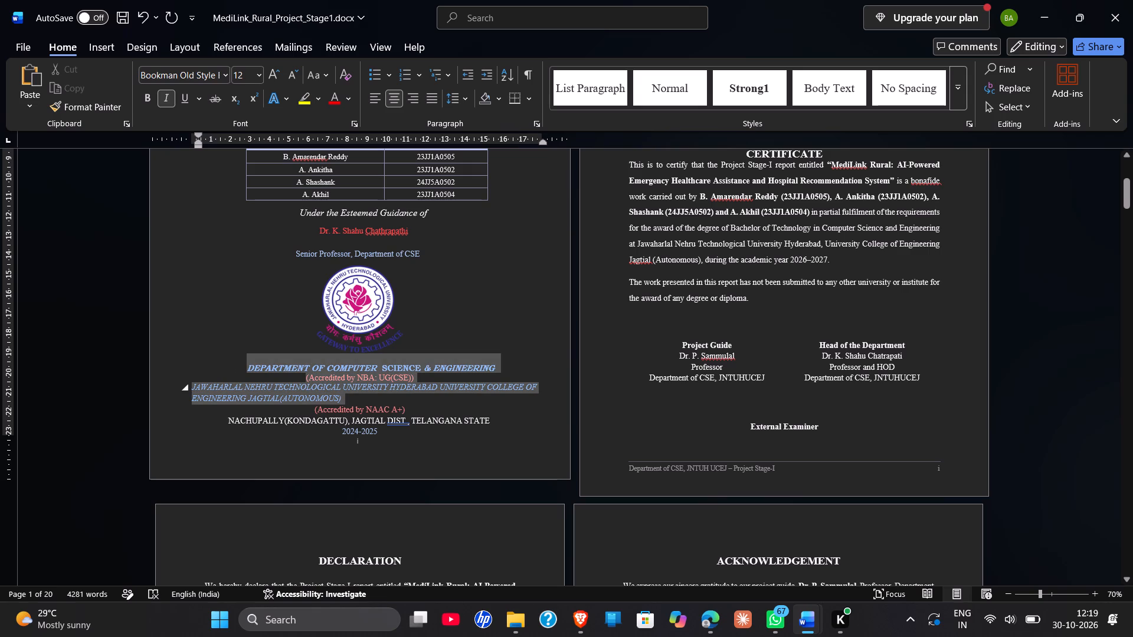
drag(400, 403, 412, 406)
key(ctrl+i)
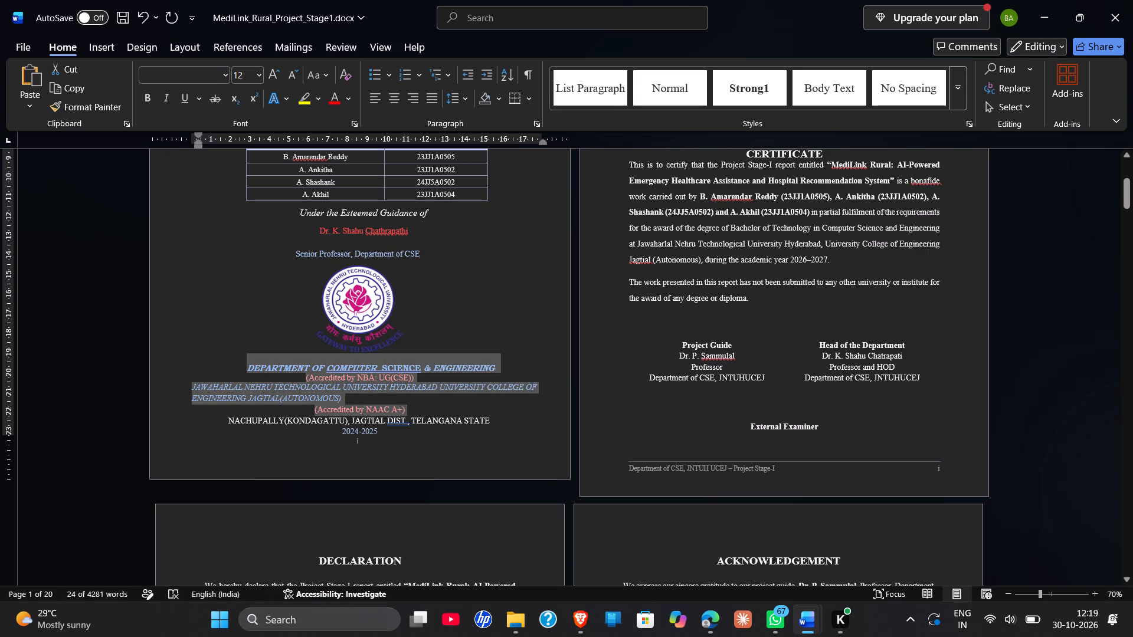
key(ctrl+e)
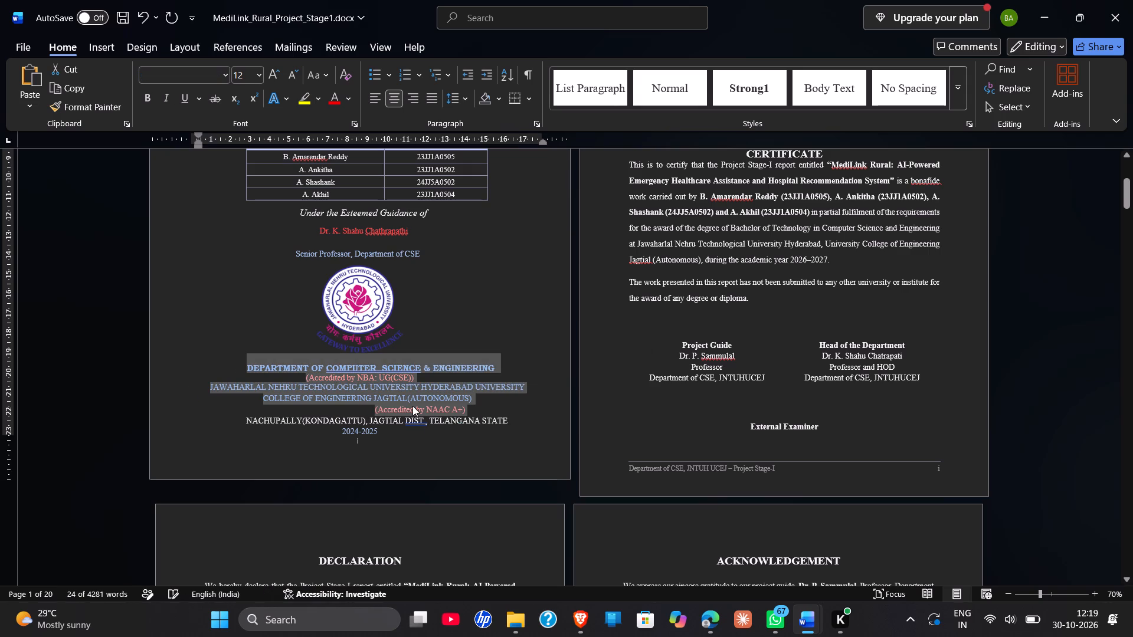
key(Down)
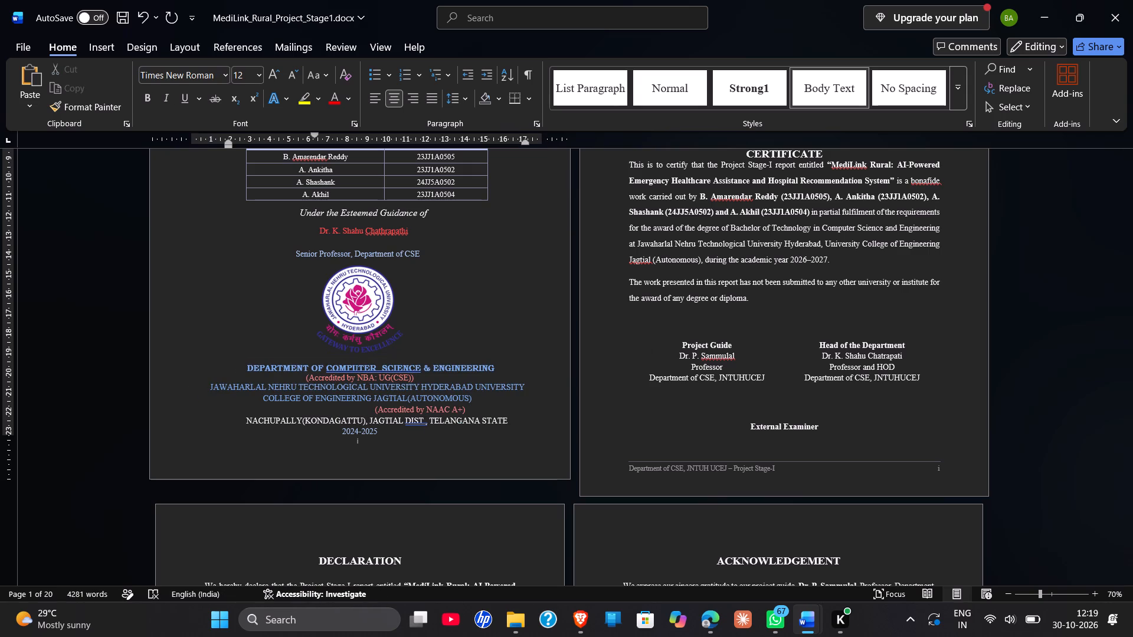
key(Up)
key(ctrl+e)
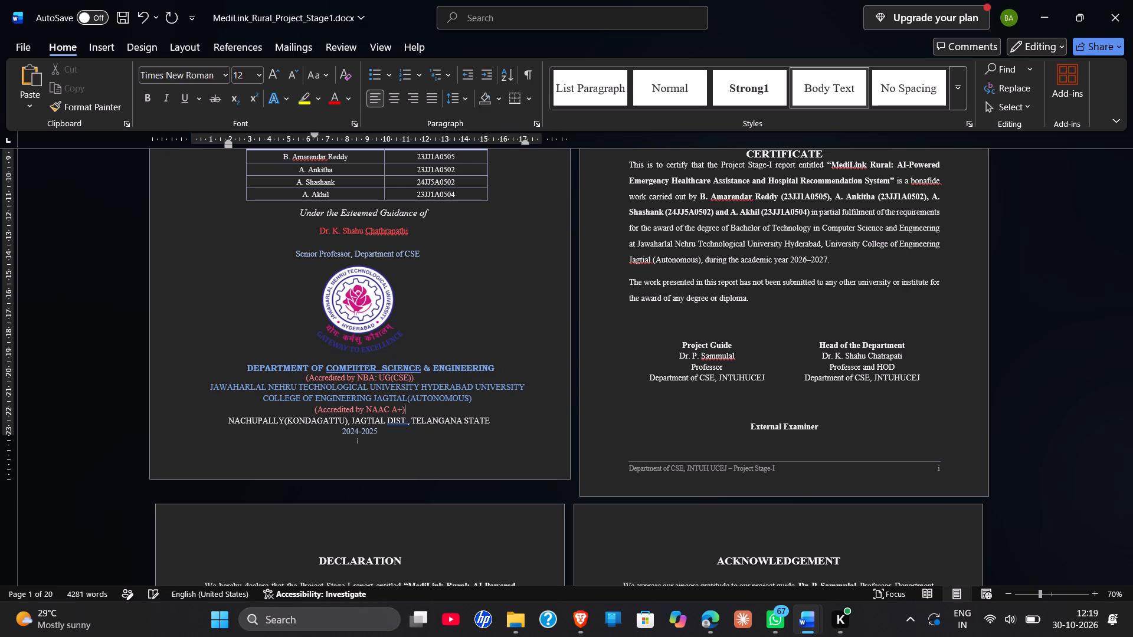
Change the academic year at the bottom of the title page to 2026-2027.
click(383, 438)
key(Left)
key(Left)
key(Left)
key(Left)
key(Left)
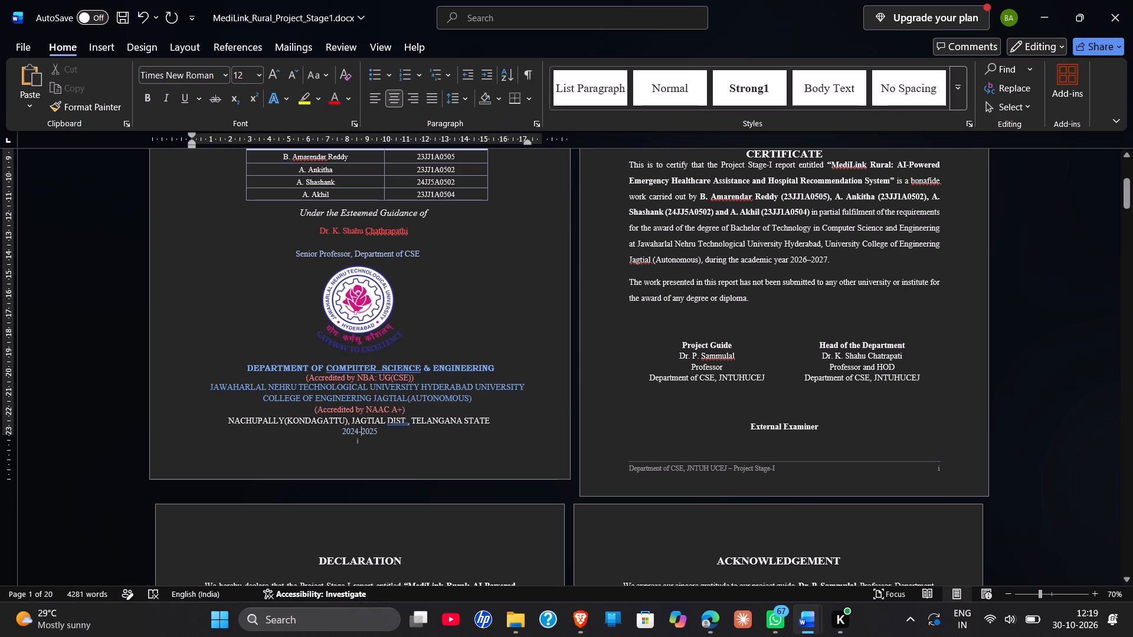
key(Left)
key(BackSpace)
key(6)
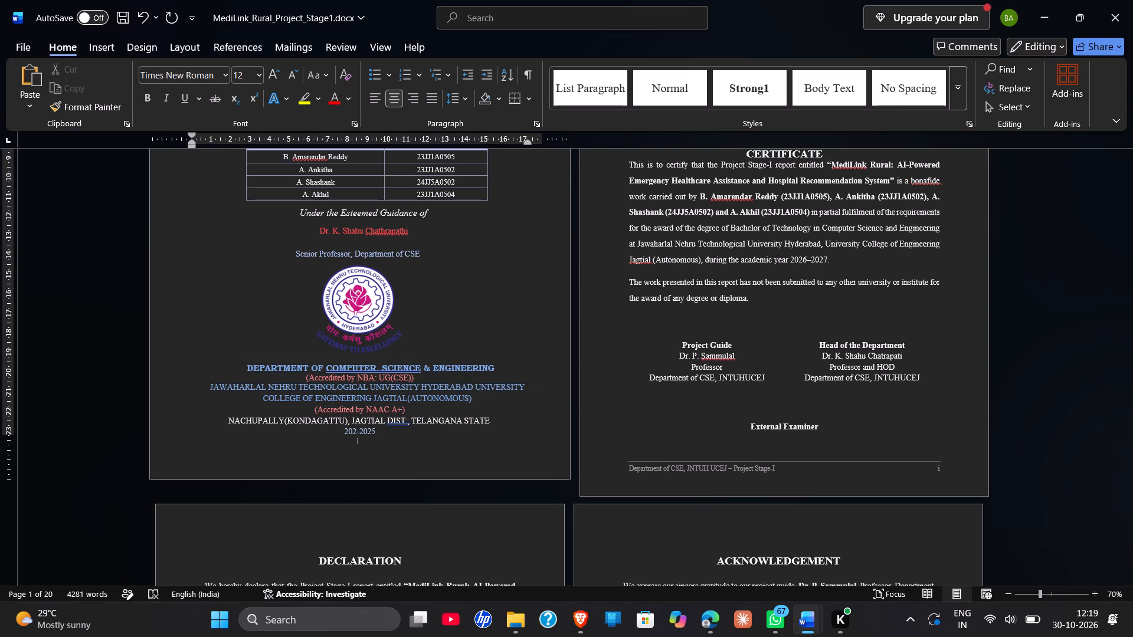
key(Right)
key(Right)
key(Right)
key(Right)
key(Right)
key(BackSpace)
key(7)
Replace the guide's name under "Under the Esteemed Guidance of" on the title page with the Project Guide's name copied from the certificate page.
click(405, 229)
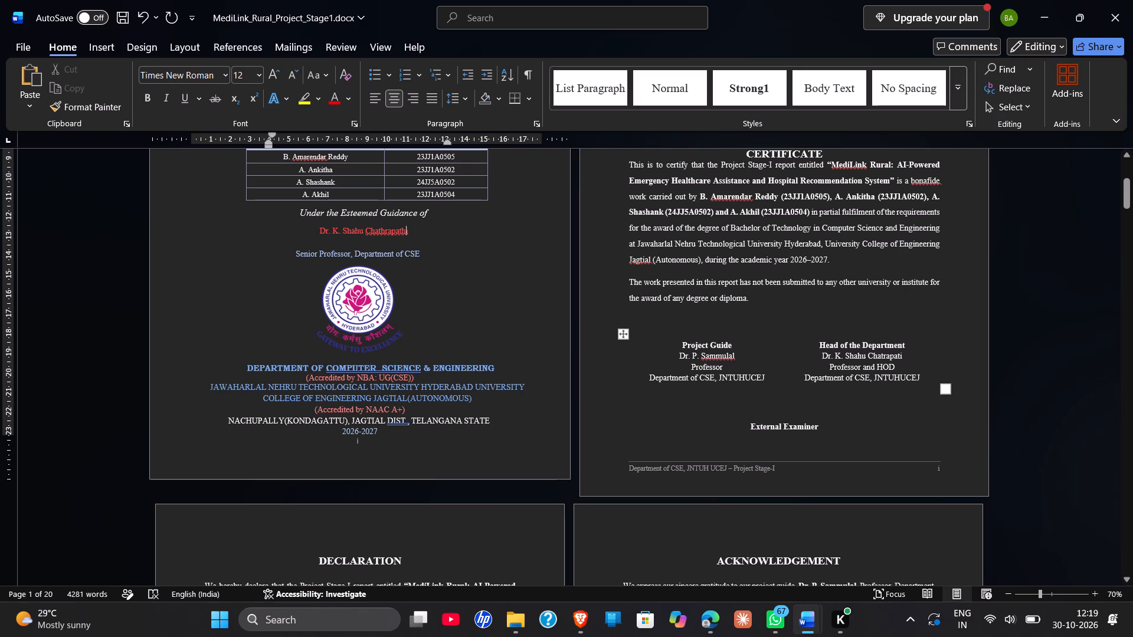
click(715, 353)
drag(715, 353, 700, 355)
drag(700, 355, 682, 355)
right_click(682, 355)
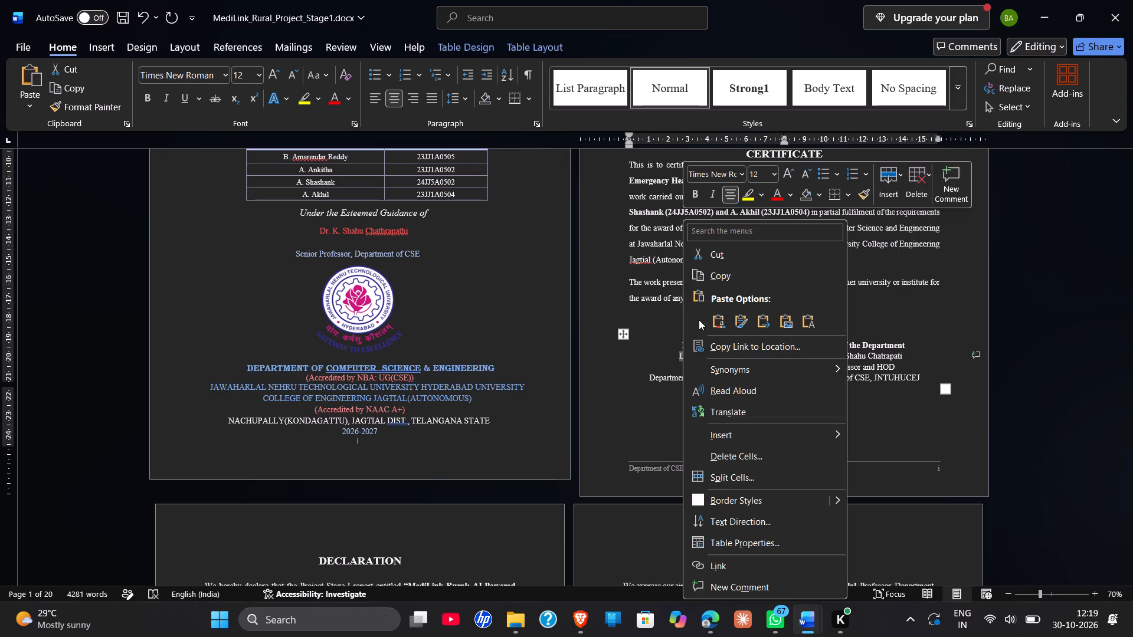
click(723, 278)
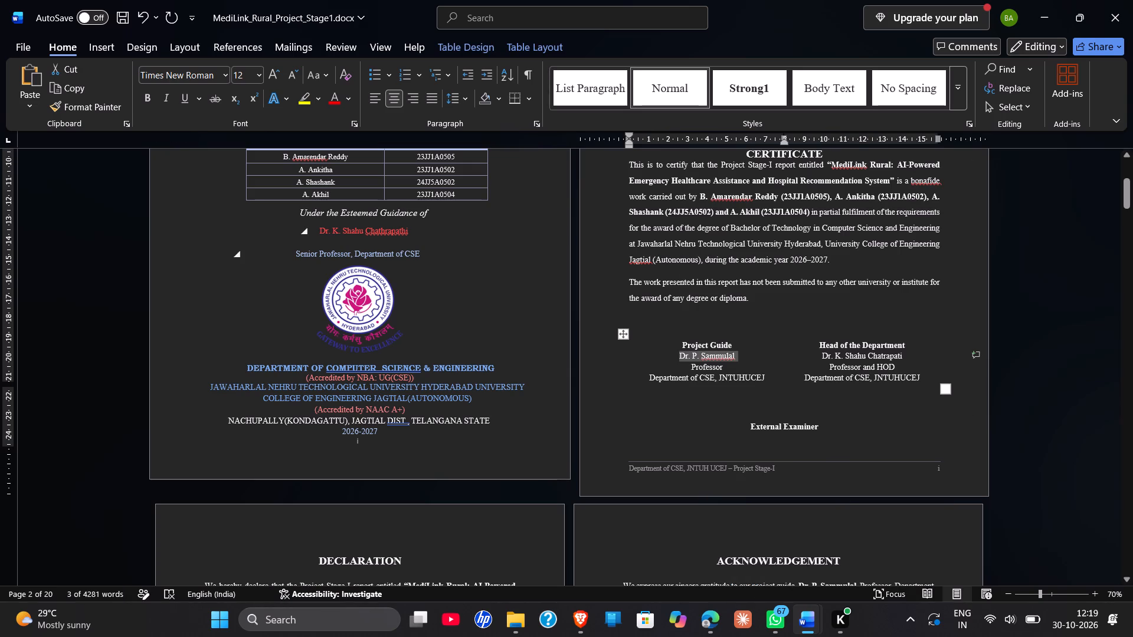
click(391, 232)
drag(391, 232, 334, 230)
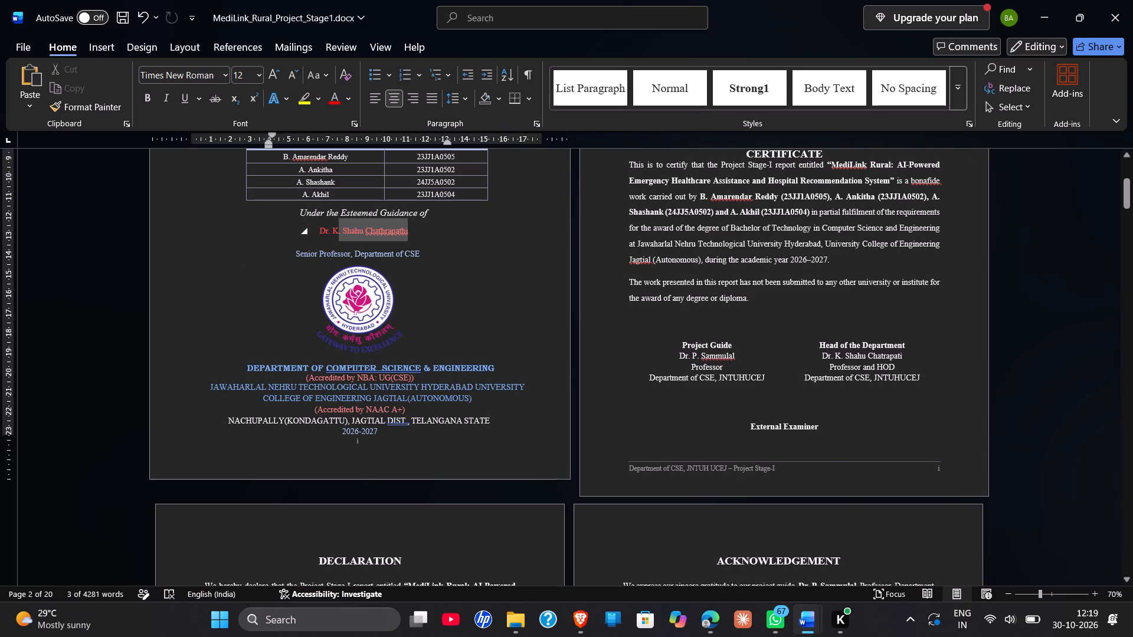
drag(334, 230, 322, 229)
key(ctrl+v)
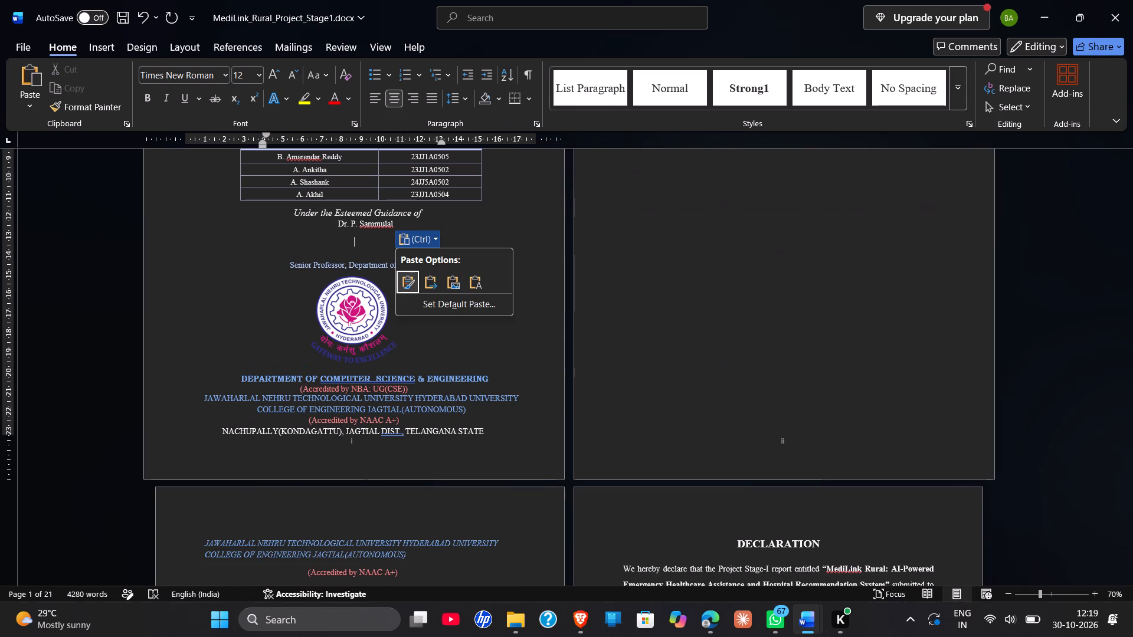
Remove the extra line break after the pasted guide's name on the title page and centre the name.
key(Right)
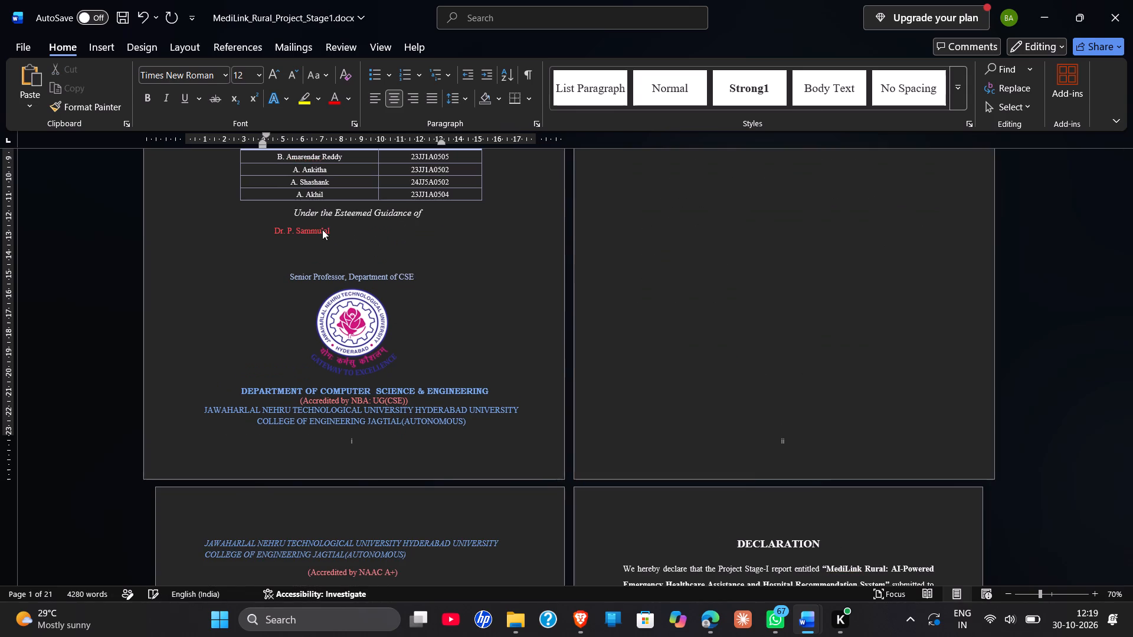
key(Return)
key(ctrl+e)
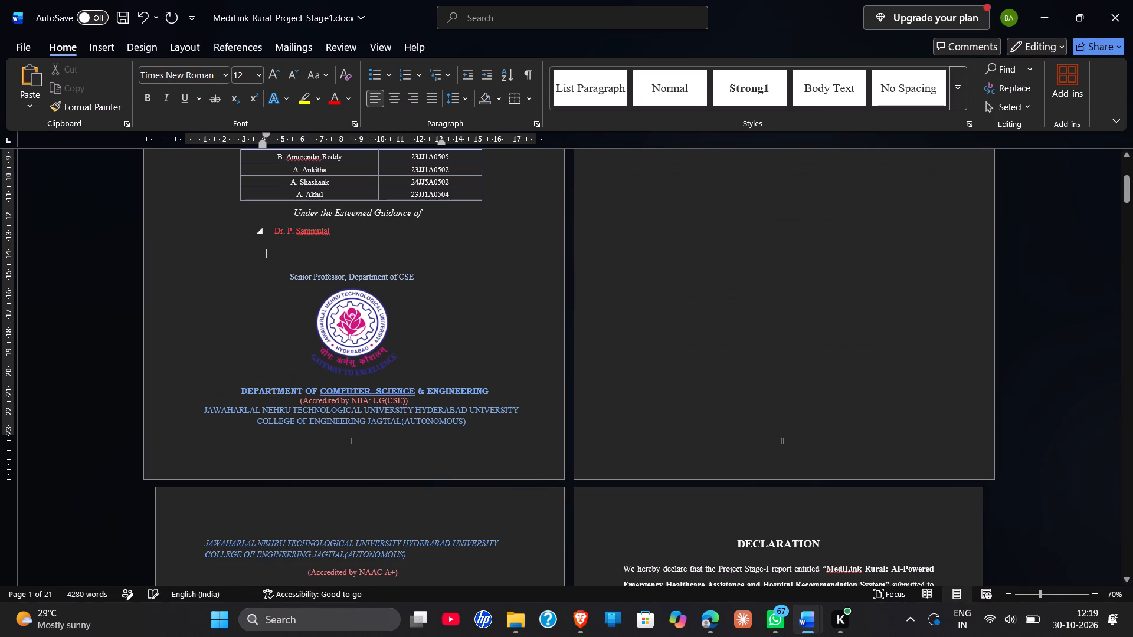
key(BackSpace)
key(BackSpace)
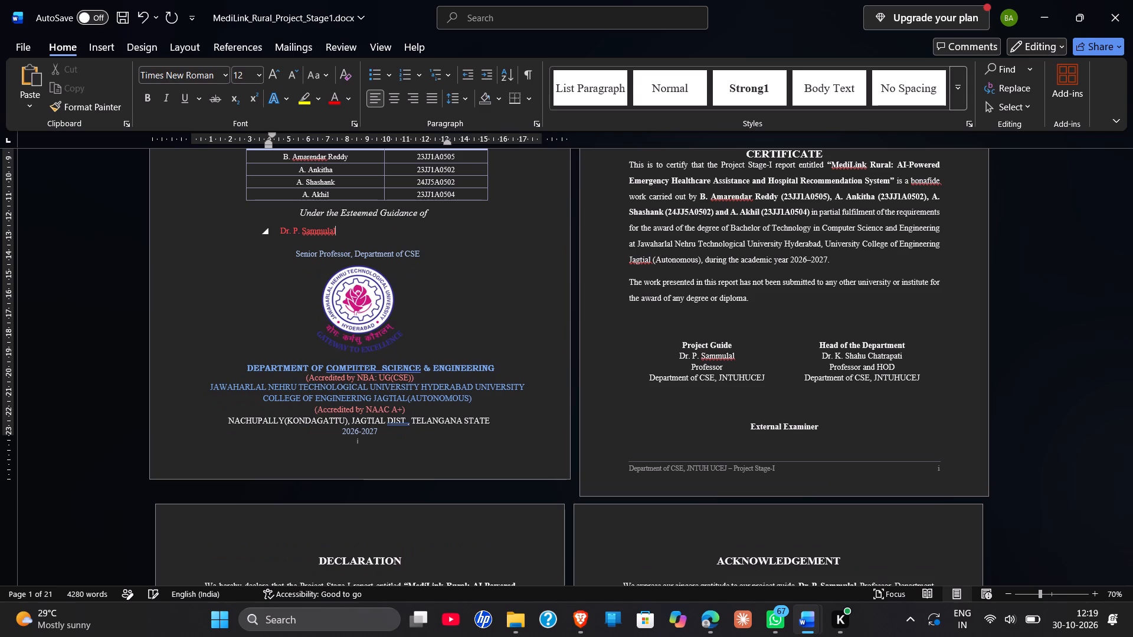
key(ctrl+e)
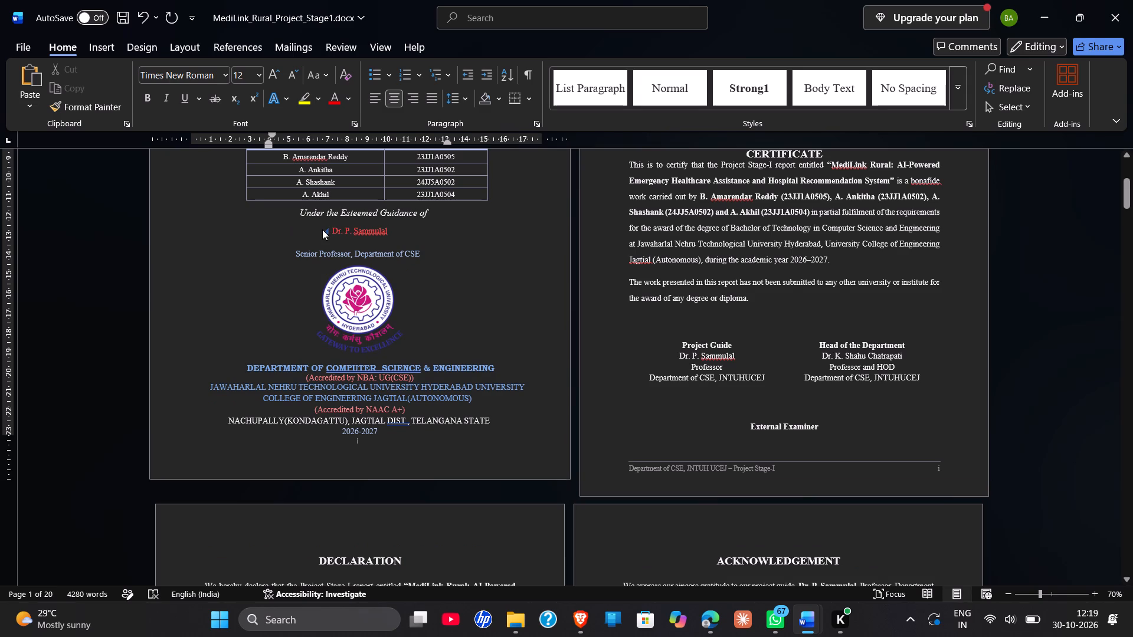
Delete the word Senior from the guide's designation on the title page, leaving "Professor, Department of CSE".
key(Down)
key(Left)
key(Left)
key(Left)
key(Left)
key(Left)
key(Left)
key(Left)
key(Left)
key(Left)
key(Left)
key(Left)
key(Left)
key(Left)
key(Left)
key(Left)
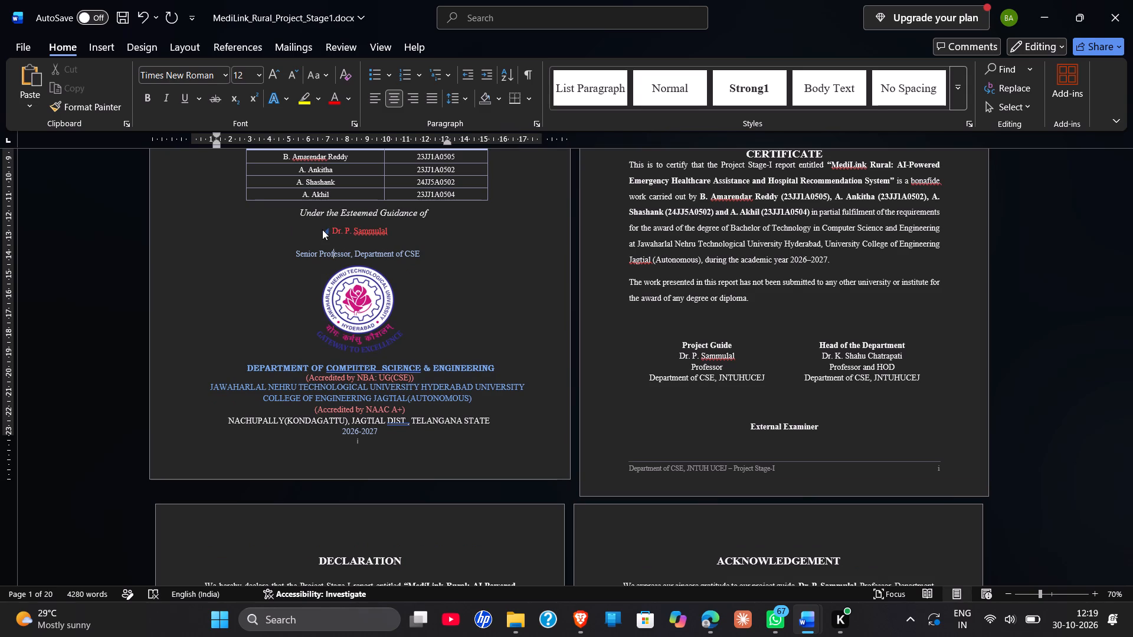
key(Left)
key(Left)
key(Left)
key(Left)
key(Left)
key(ctrl+BackSpace)
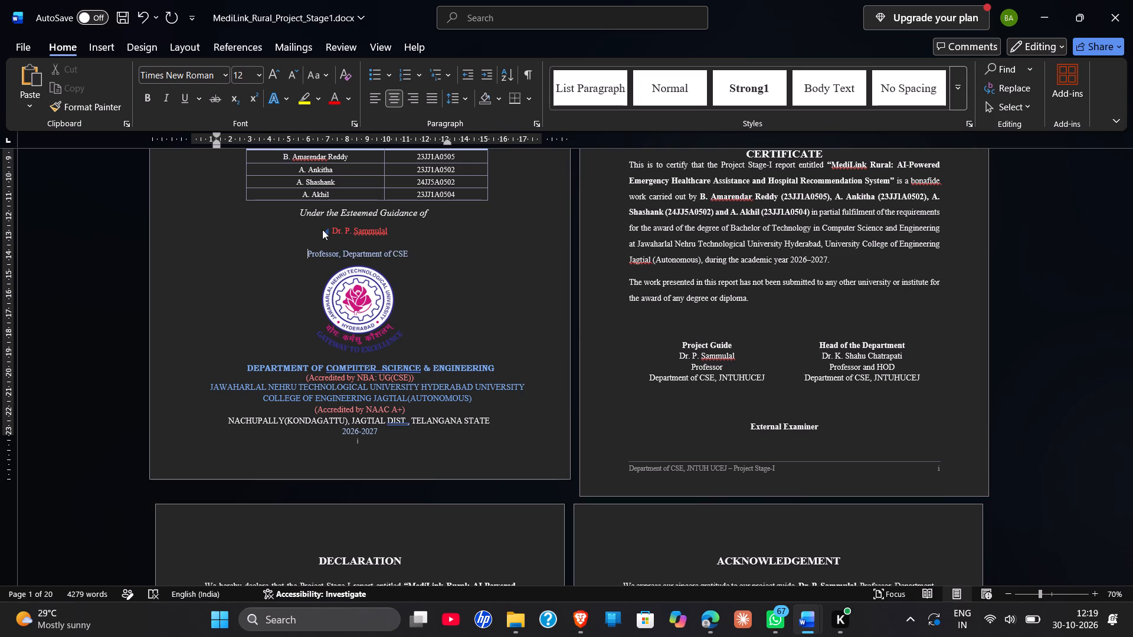
key(BackSpace)
key(BackSpace)
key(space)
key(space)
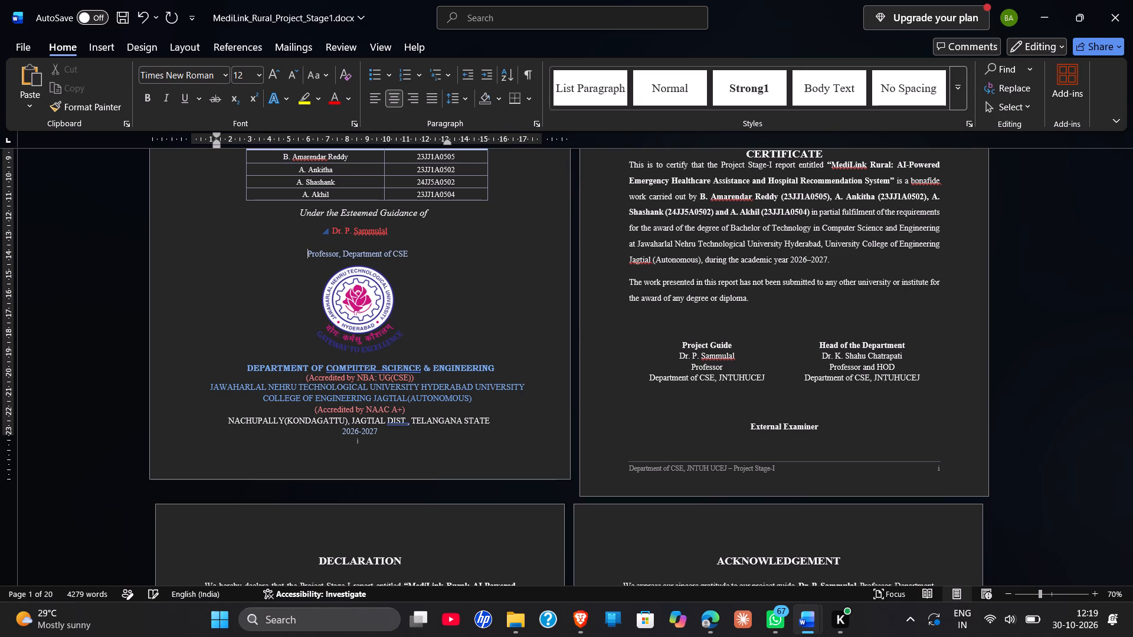
Remove the italics from the university, department and accreditation lines at the top of the certificate page and centre them.
scroll(487, 329, up, 3)
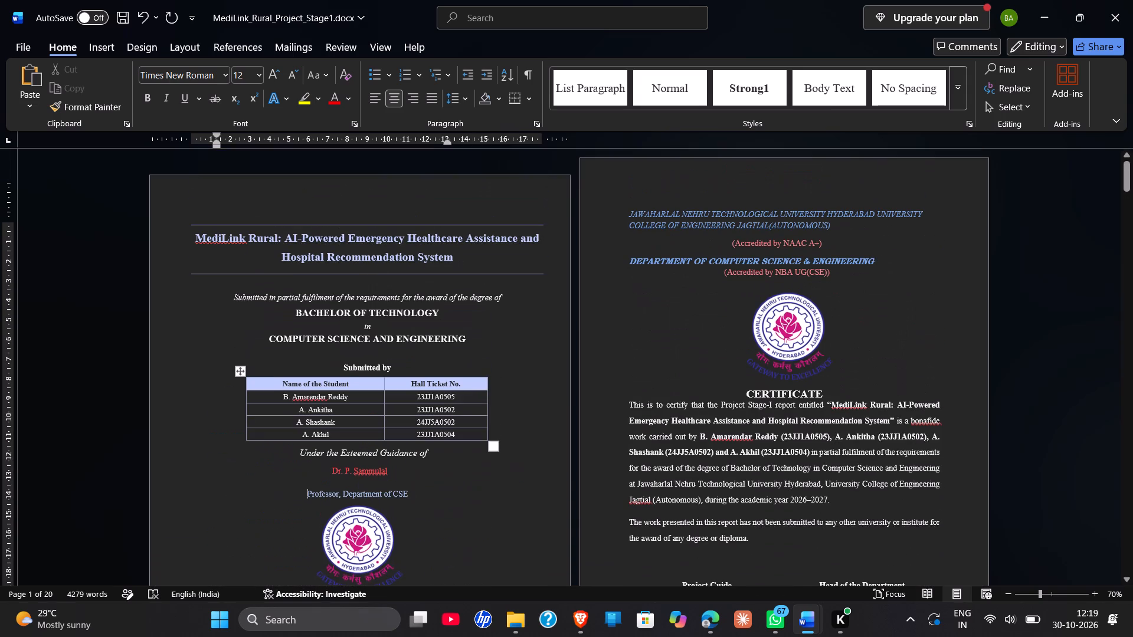
scroll(487, 329, up, 1)
click(677, 208)
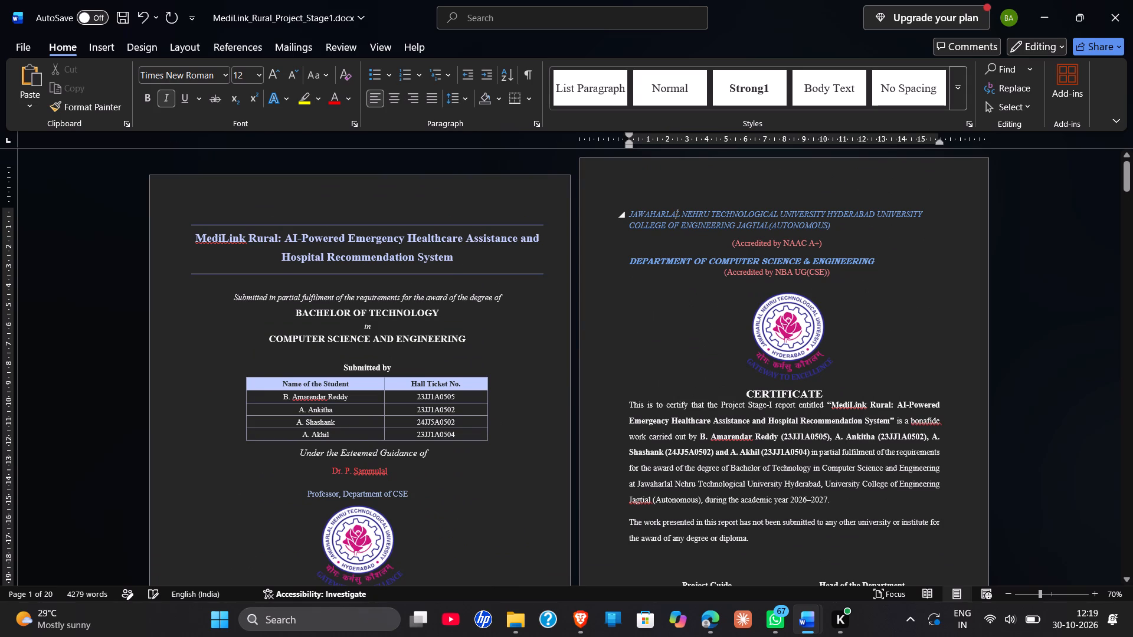
click(677, 208)
drag(677, 208, 820, 270)
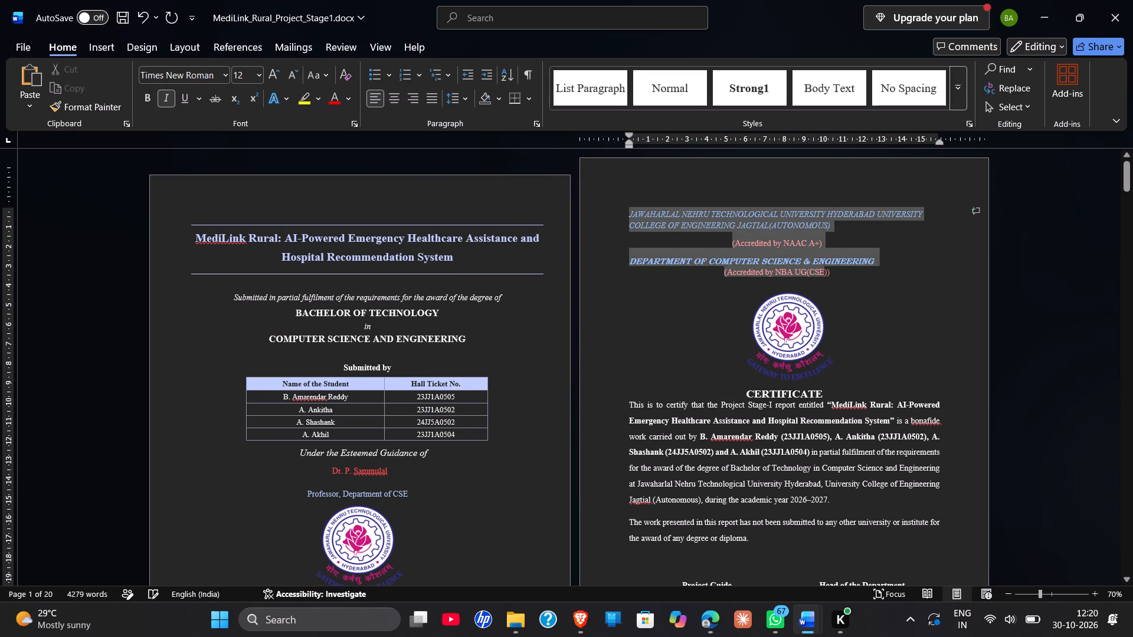
drag(820, 270, 874, 272)
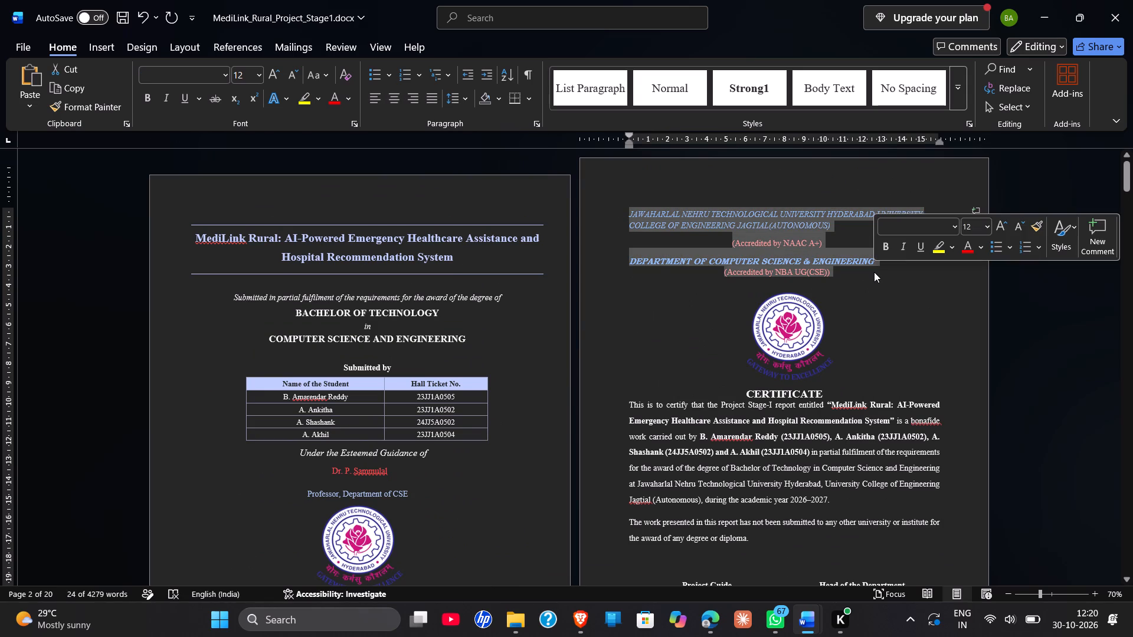
key(ctrl+i)
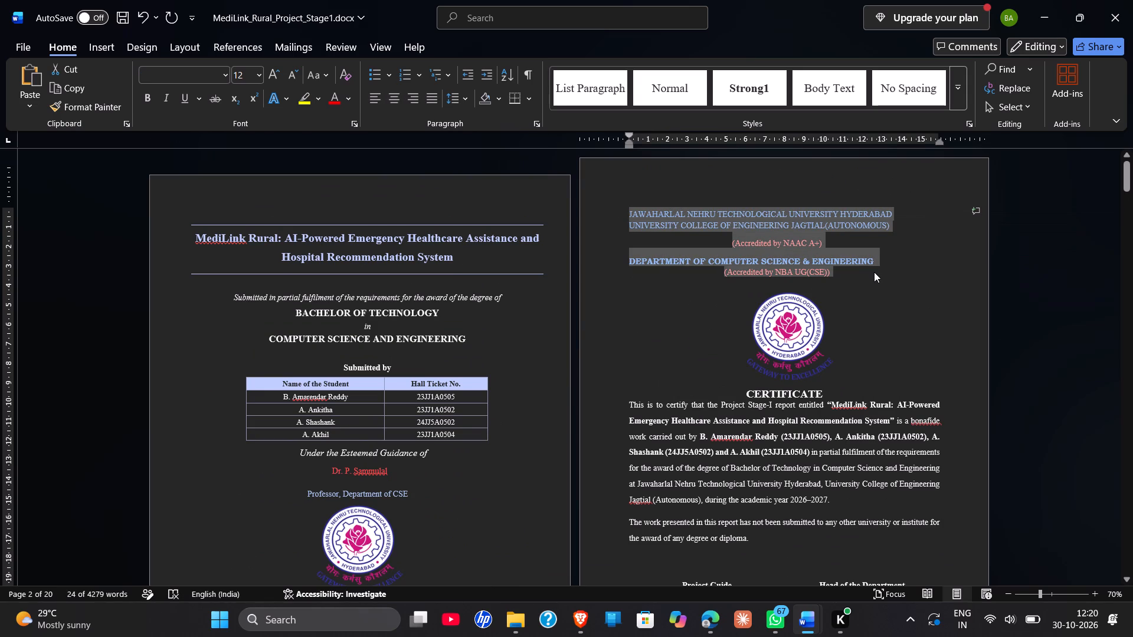
key(ctrl+e)
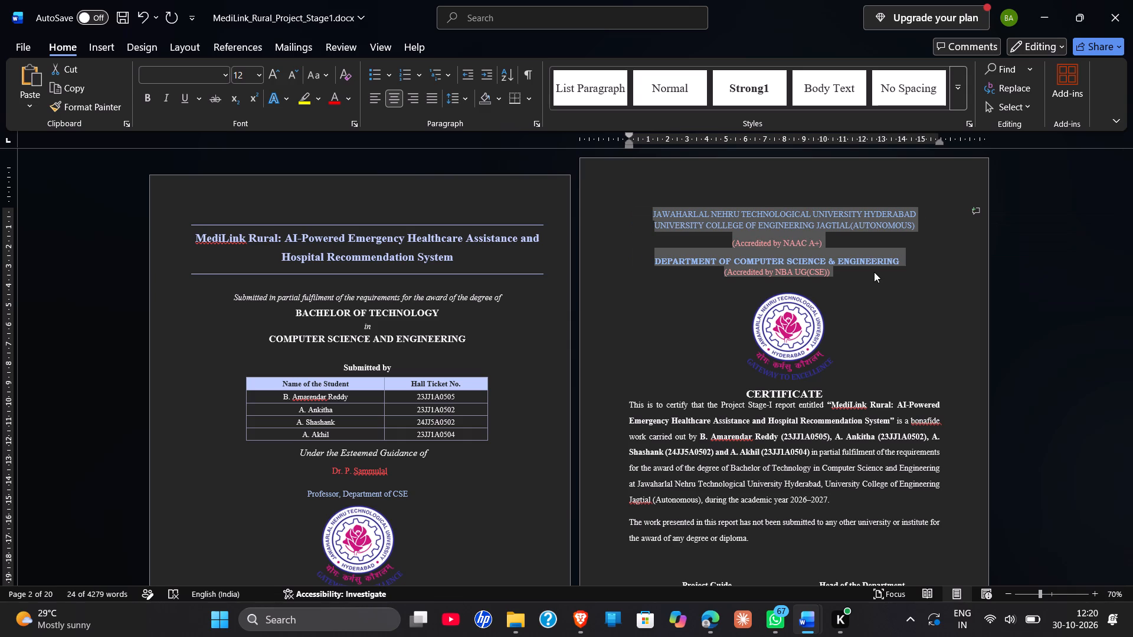
click(874, 272)
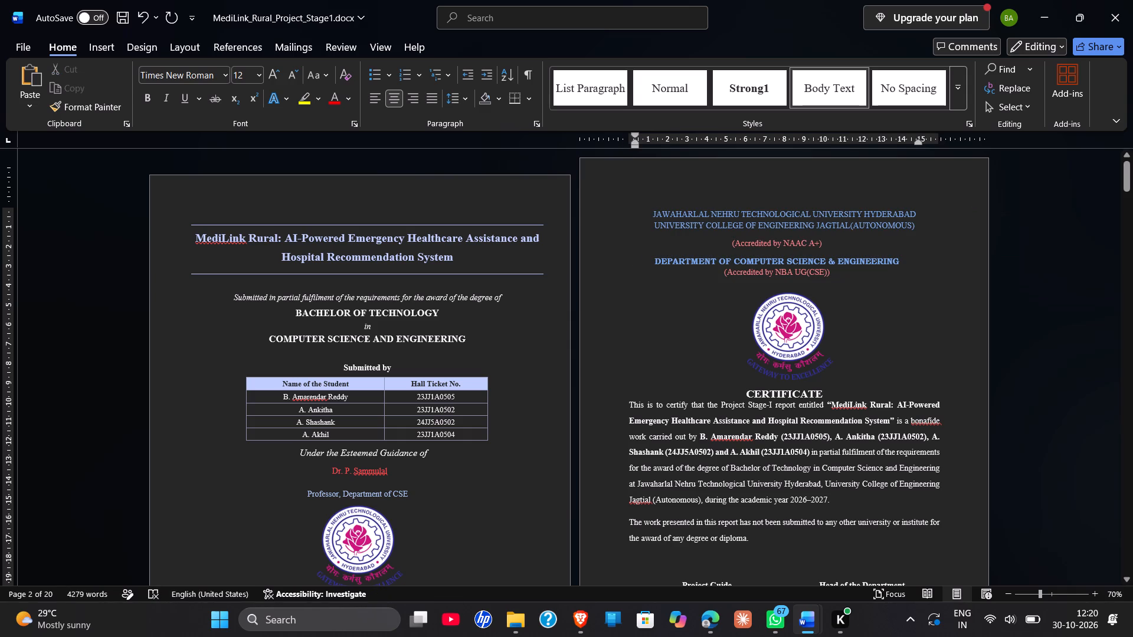
Compare the report's title, certificate, declaration and acknowledgement pages with the corresponding pages of the sample Documentation.docx.
scroll(490, 372, up, 1)
scroll(404, 316, down, 4)
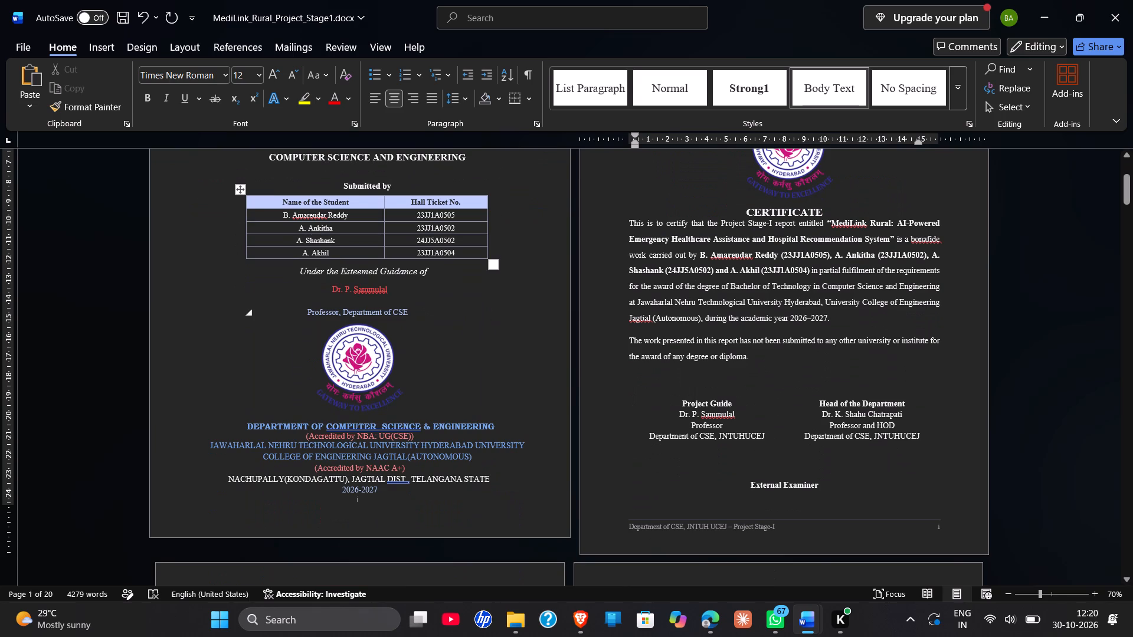
scroll(650, 333, up, 2)
scroll(650, 333, down, 5)
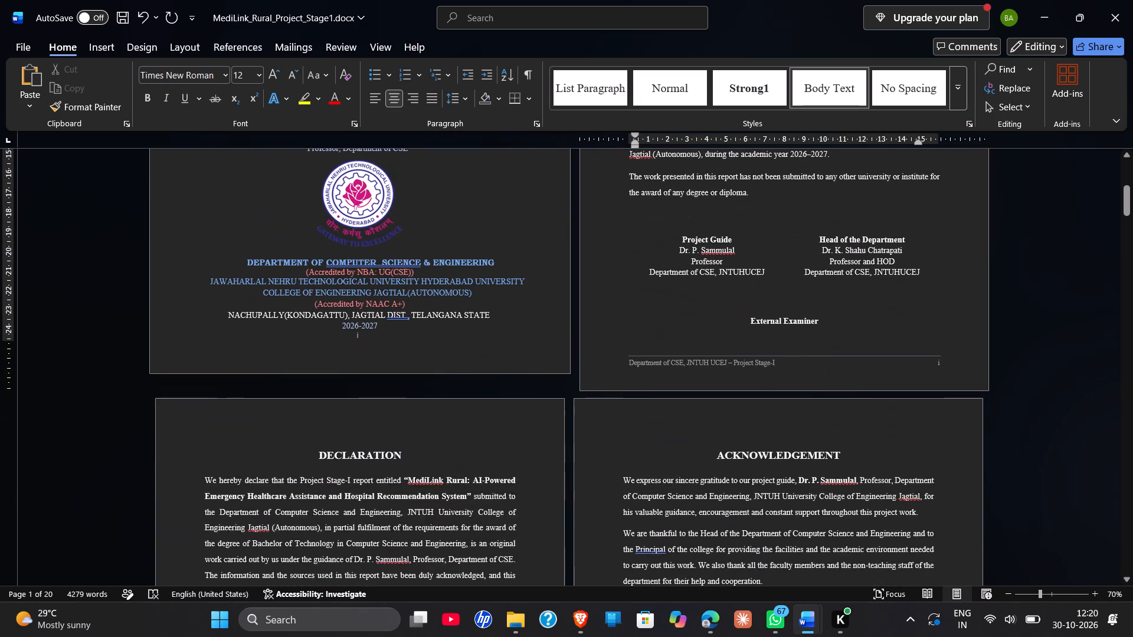
scroll(650, 333, down, 4)
scroll(650, 333, up, 3)
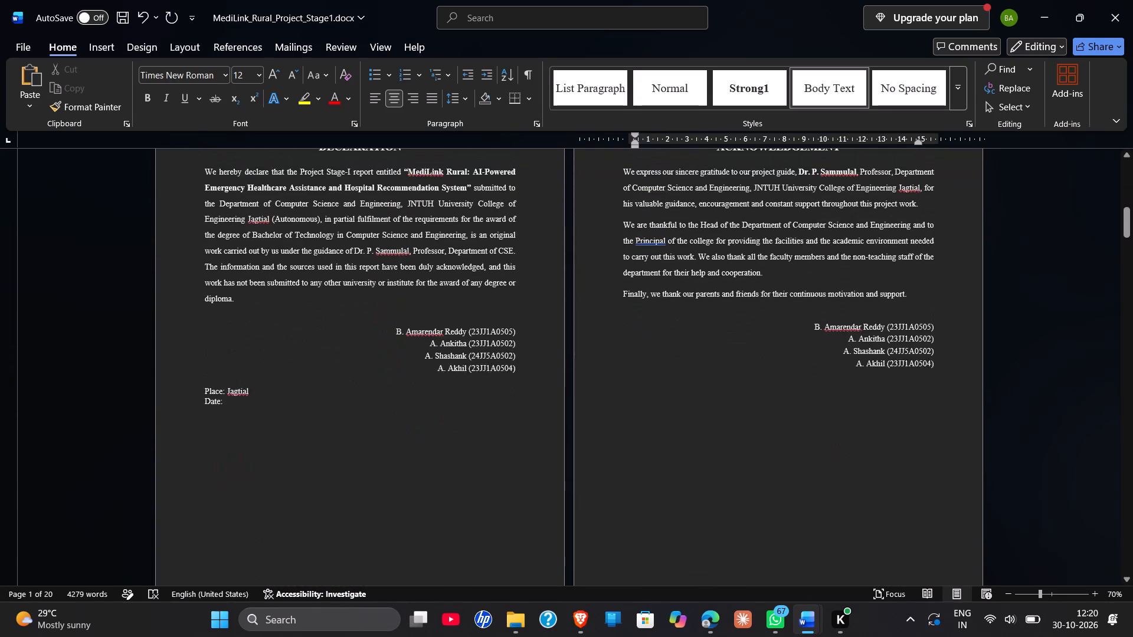
scroll(650, 333, up, 2)
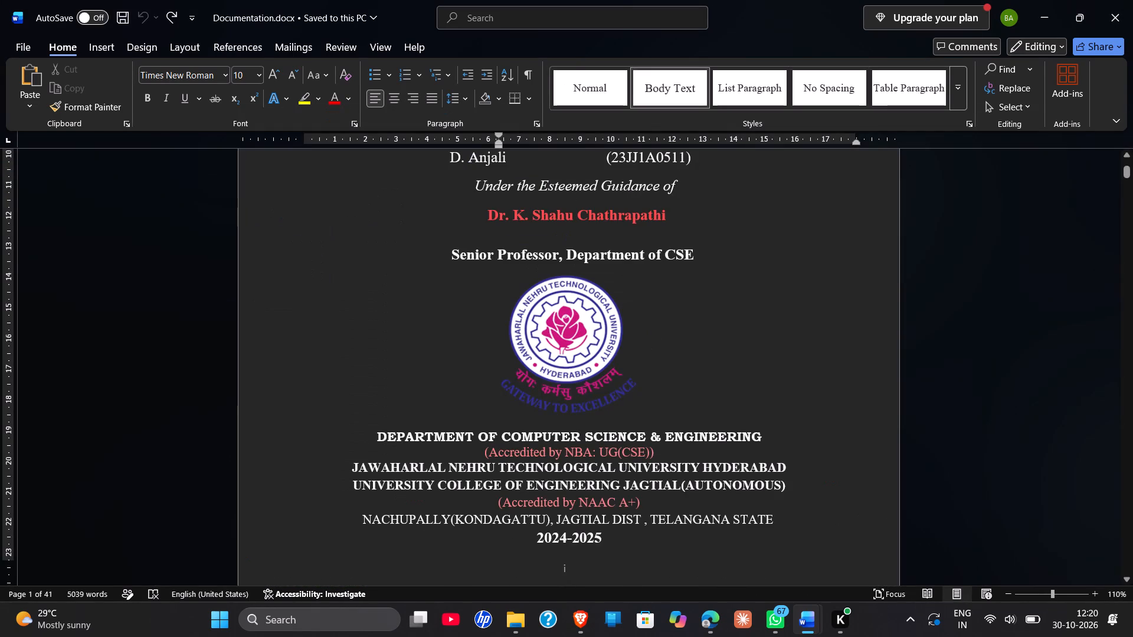
ctrl+scroll(709, 396, down, 3)
scroll(709, 396, up, 4)
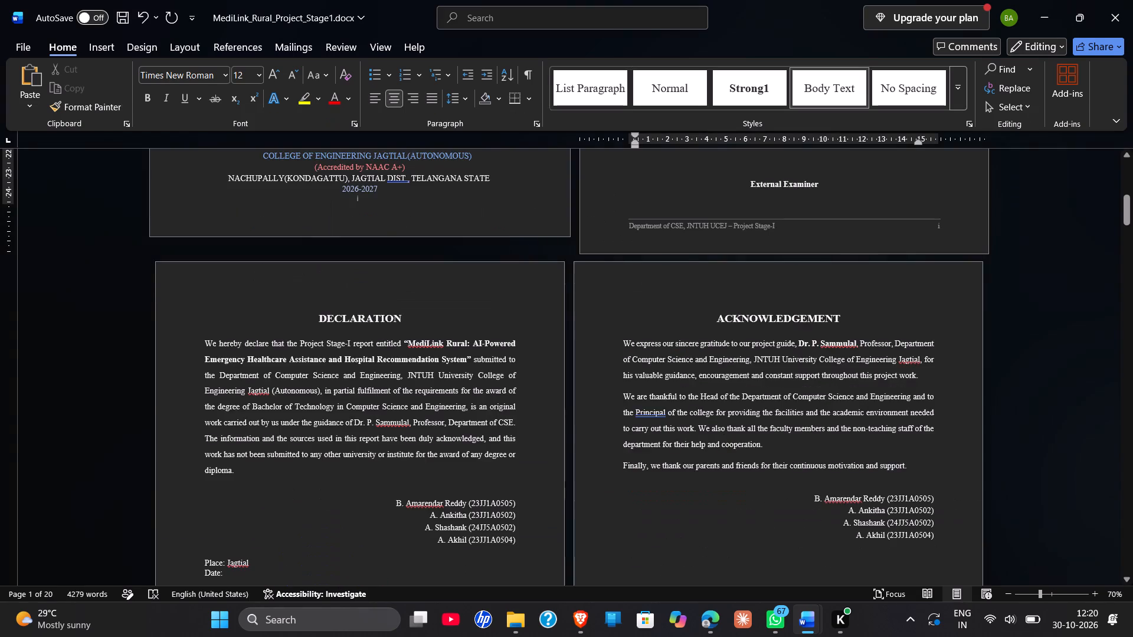
scroll(315, 264, up, 6)
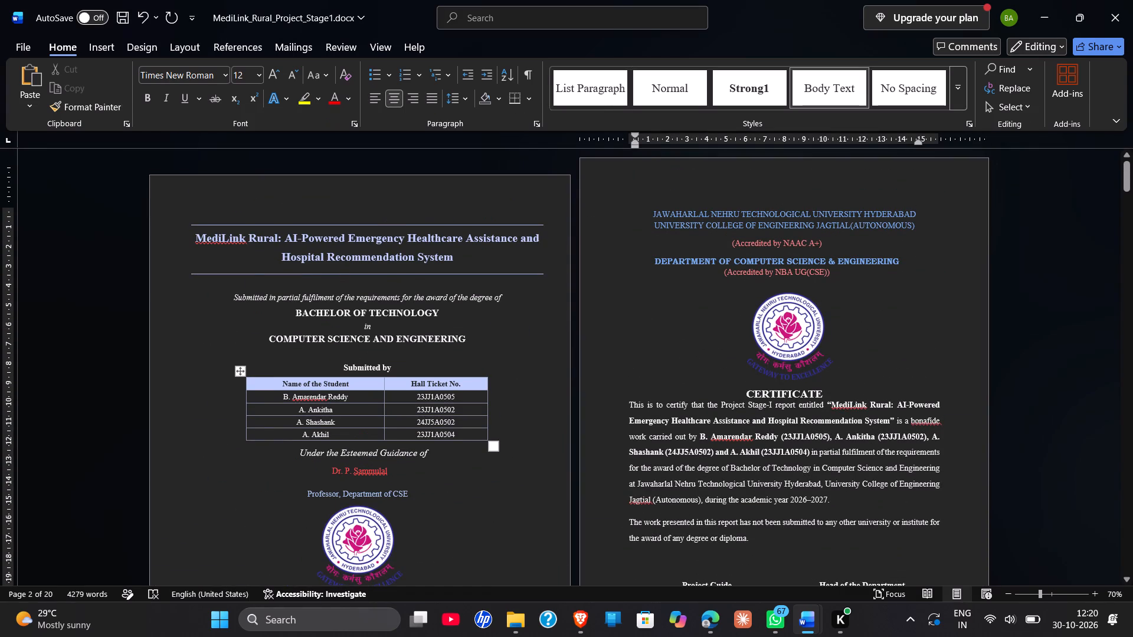
scroll(371, 367, down, 3)
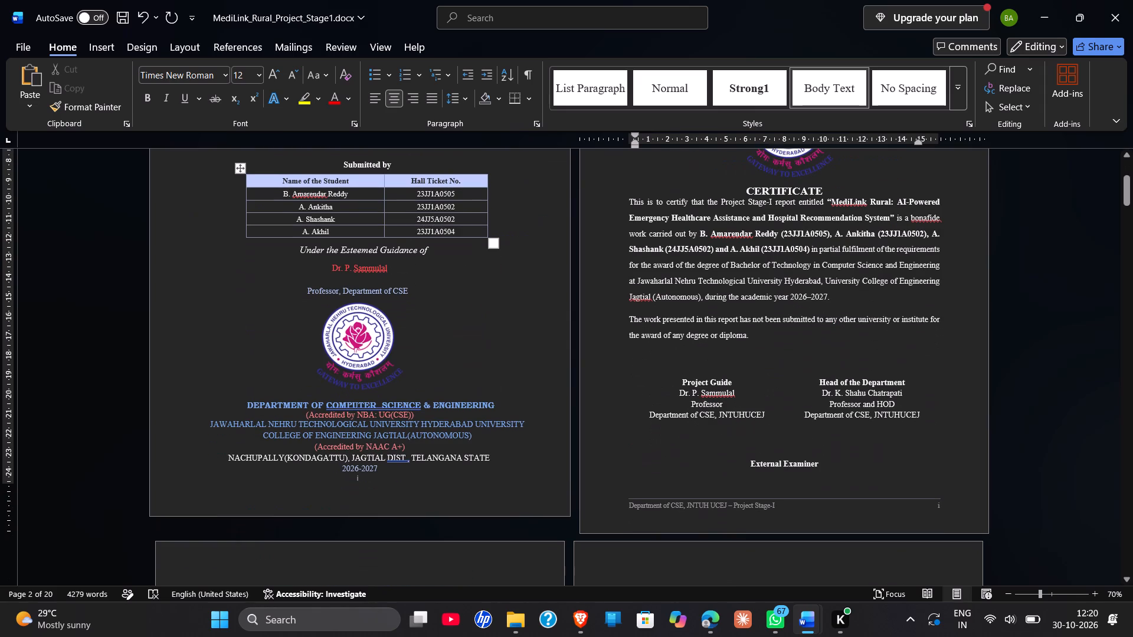
scroll(440, 371, up, 1)
scroll(440, 371, down, 1)
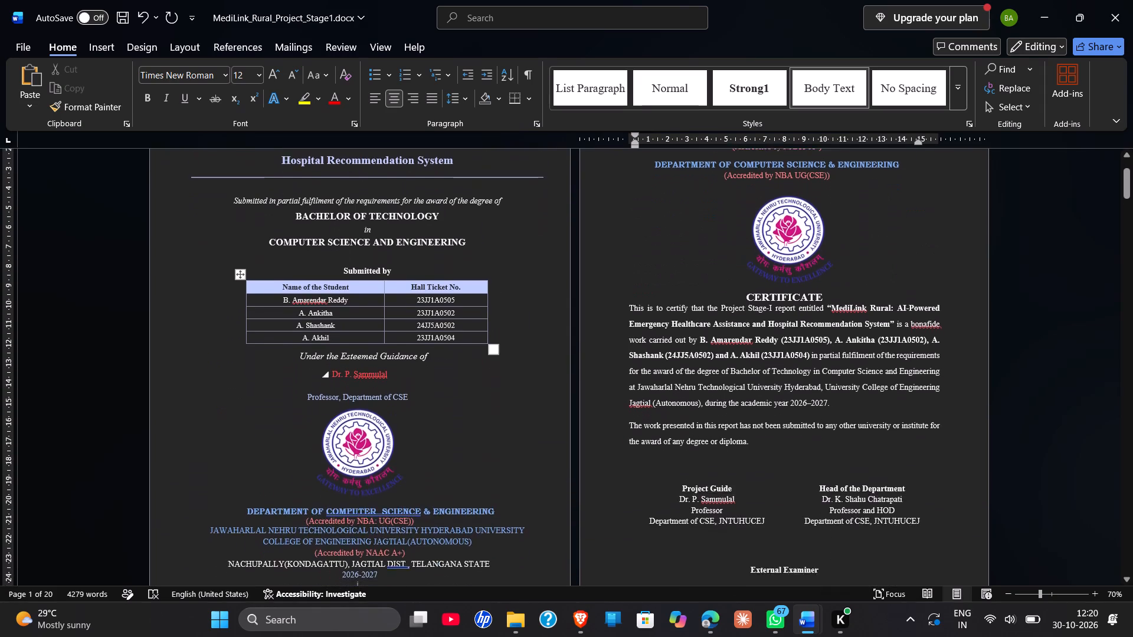
scroll(440, 371, down, 4)
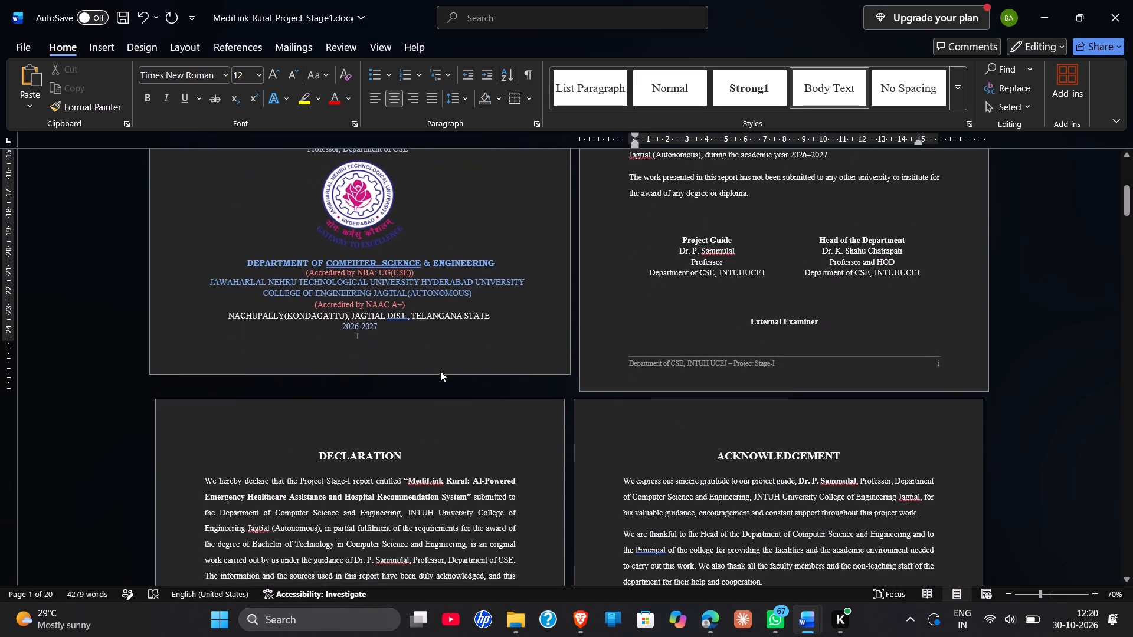
scroll(440, 371, down, 2)
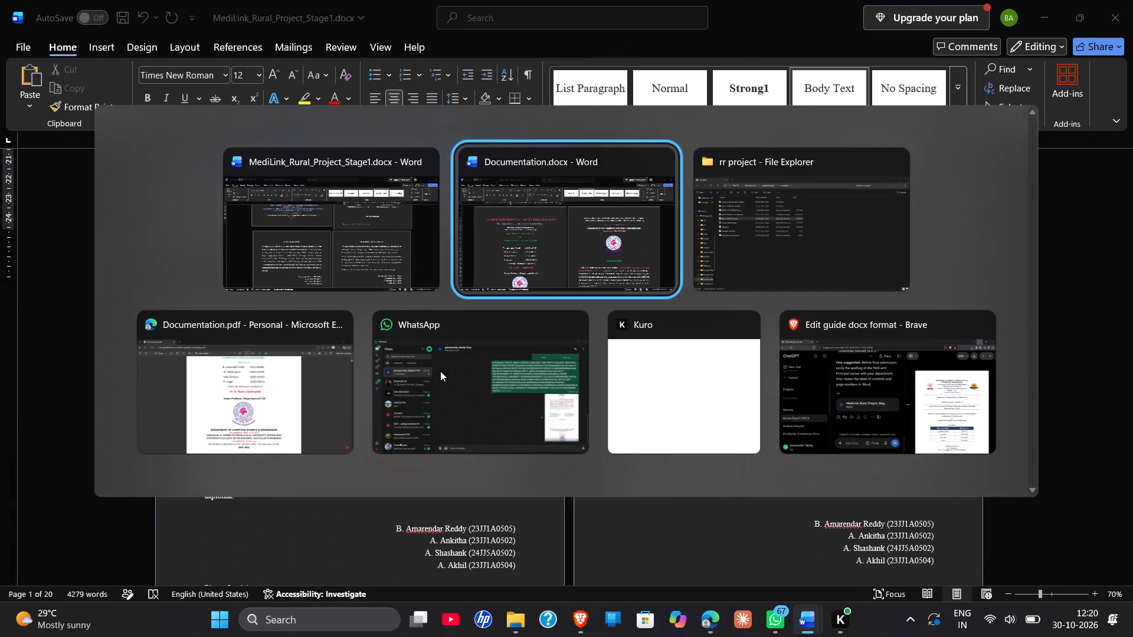
scroll(440, 371, down, 4)
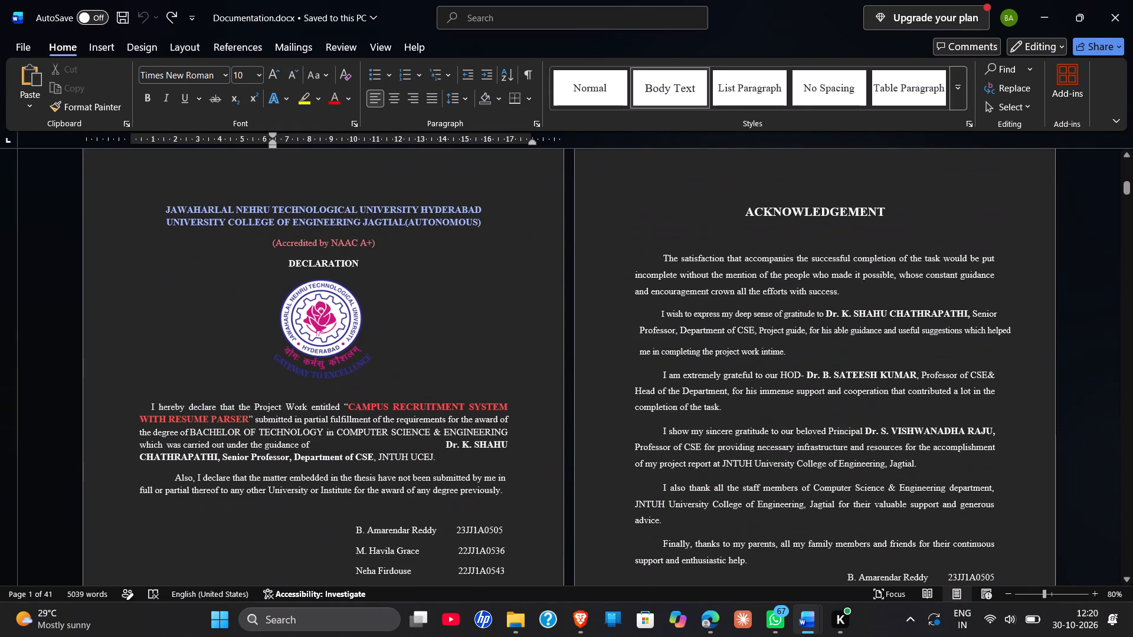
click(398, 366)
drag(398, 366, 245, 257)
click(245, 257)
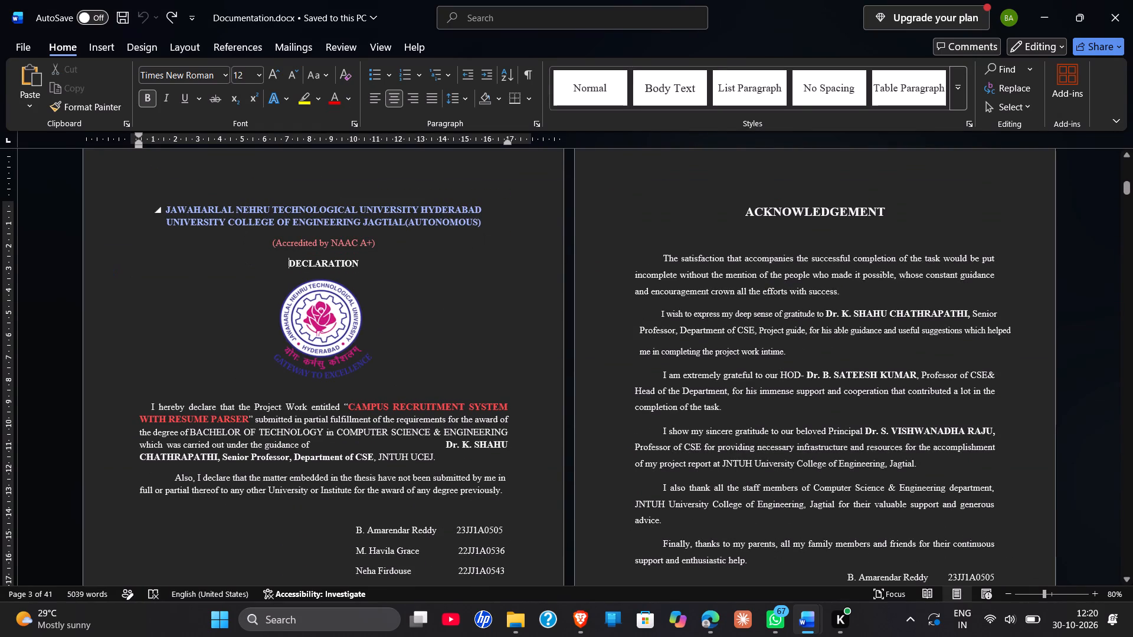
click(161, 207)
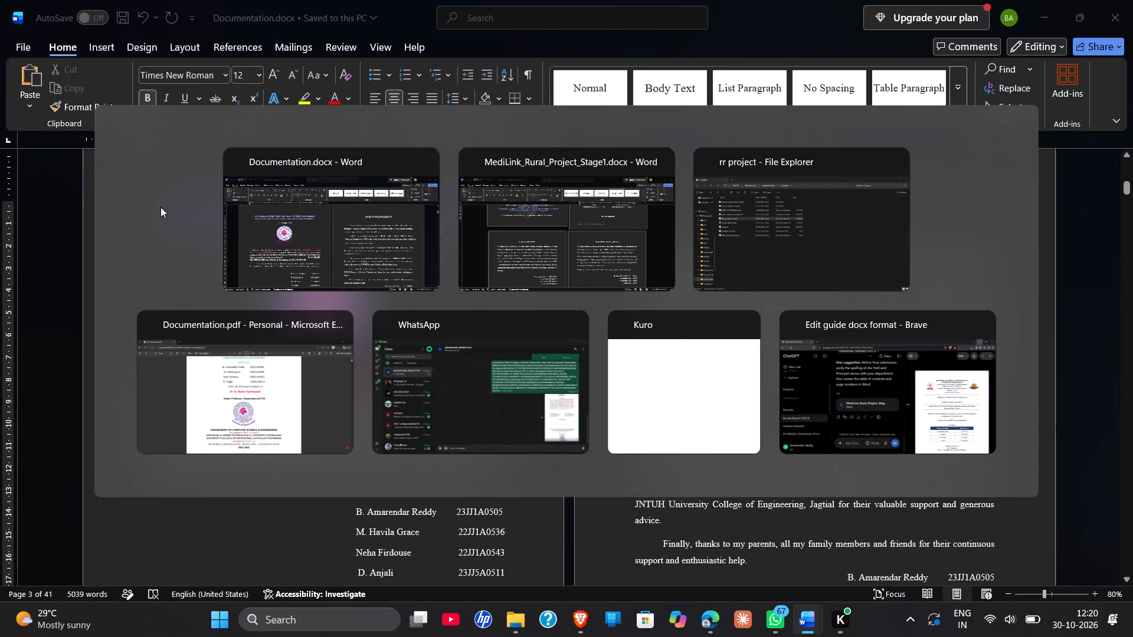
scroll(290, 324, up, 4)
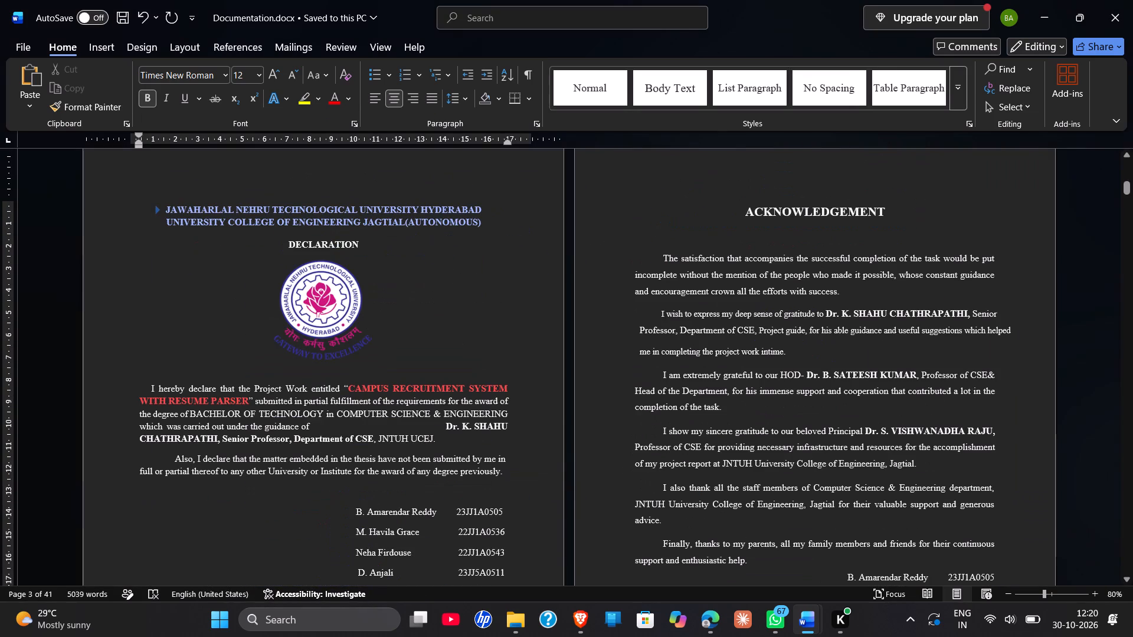
Copy the two-line university and college heading from the report's certificate page onto a new line above the DECLARATION heading.
triple_click(754, 214)
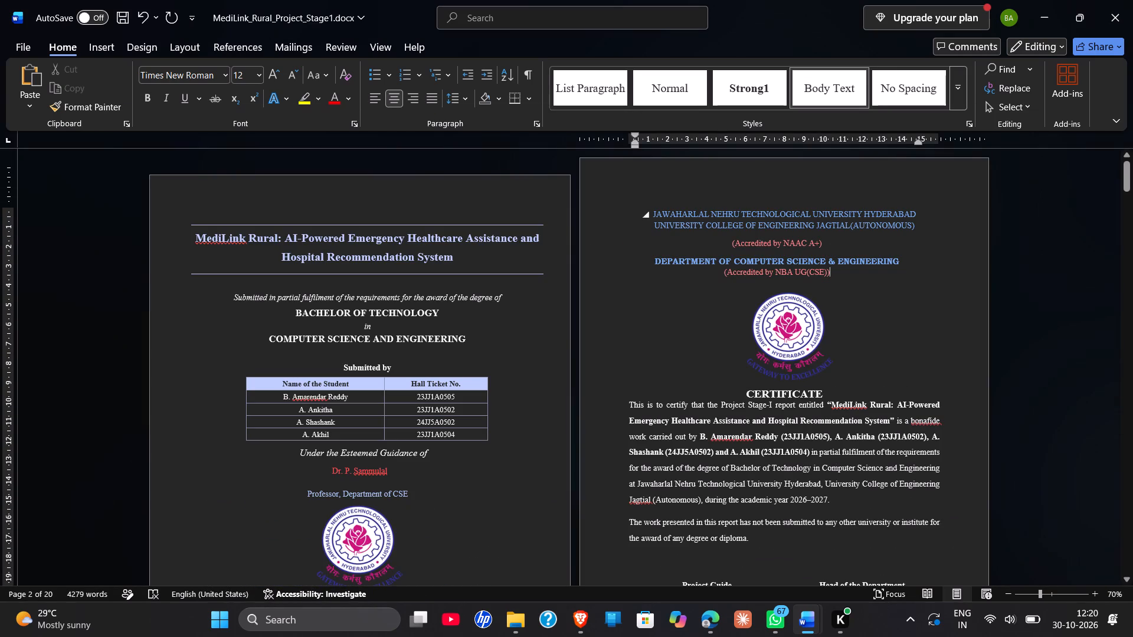
click(754, 214)
triple_click(754, 214)
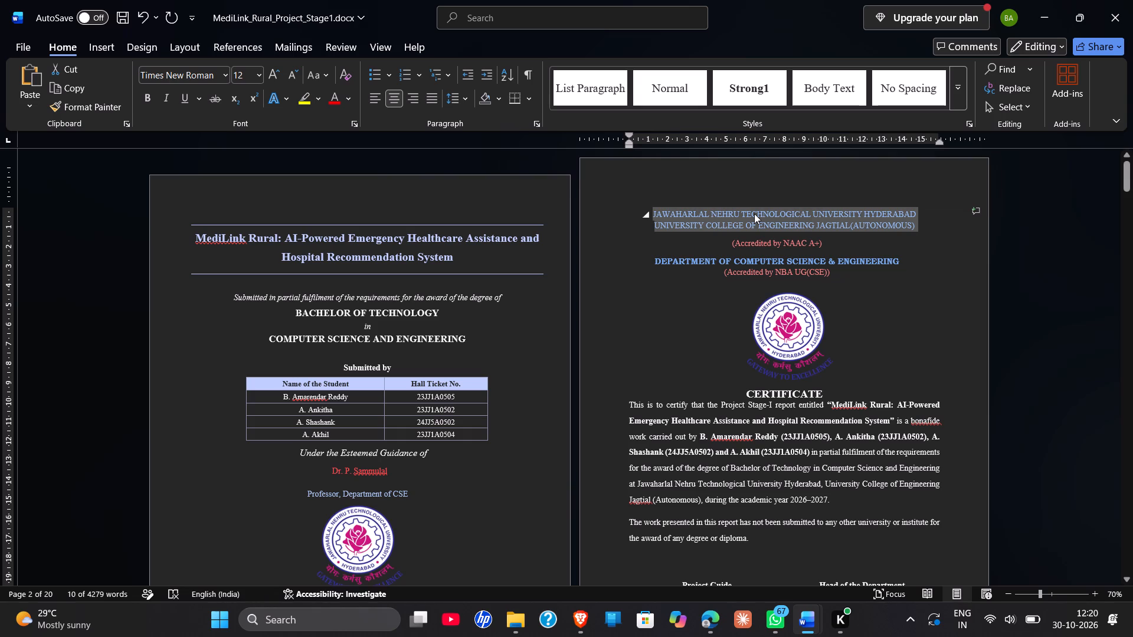
key(ctrl+c)
scroll(754, 214, down, 5)
scroll(754, 214, up, 2)
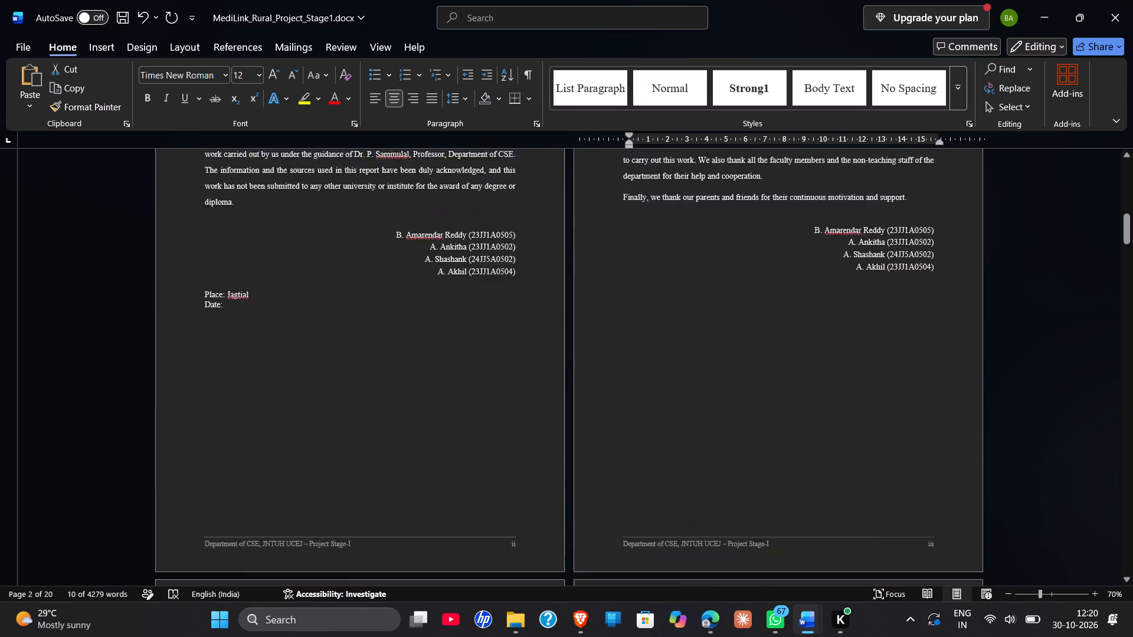
scroll(754, 214, up, 3)
click(450, 384)
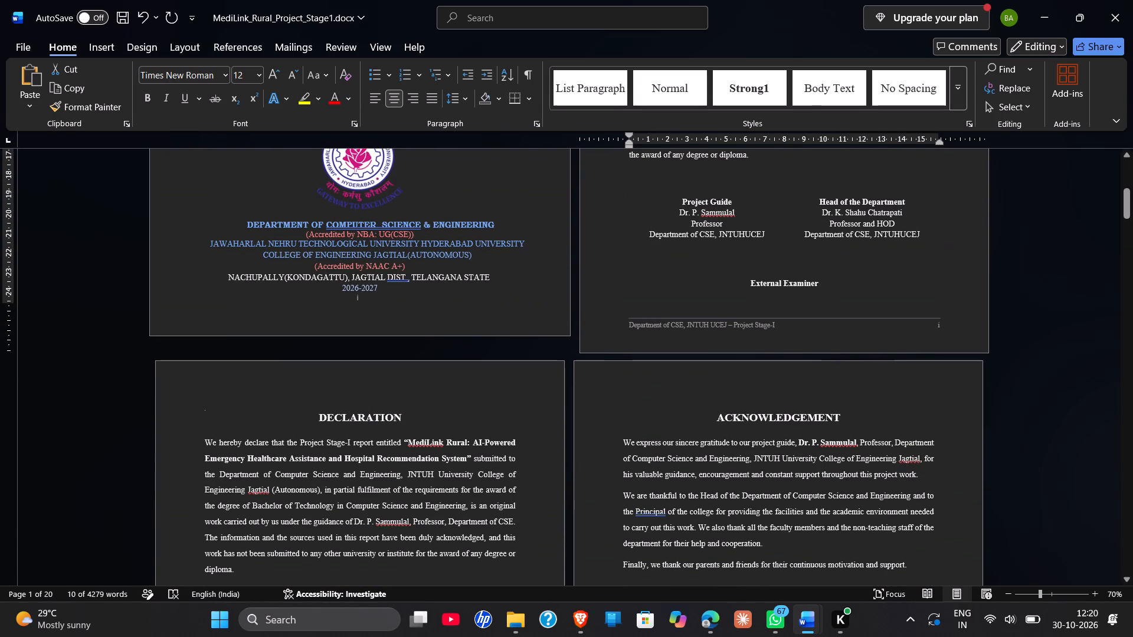
click(313, 413)
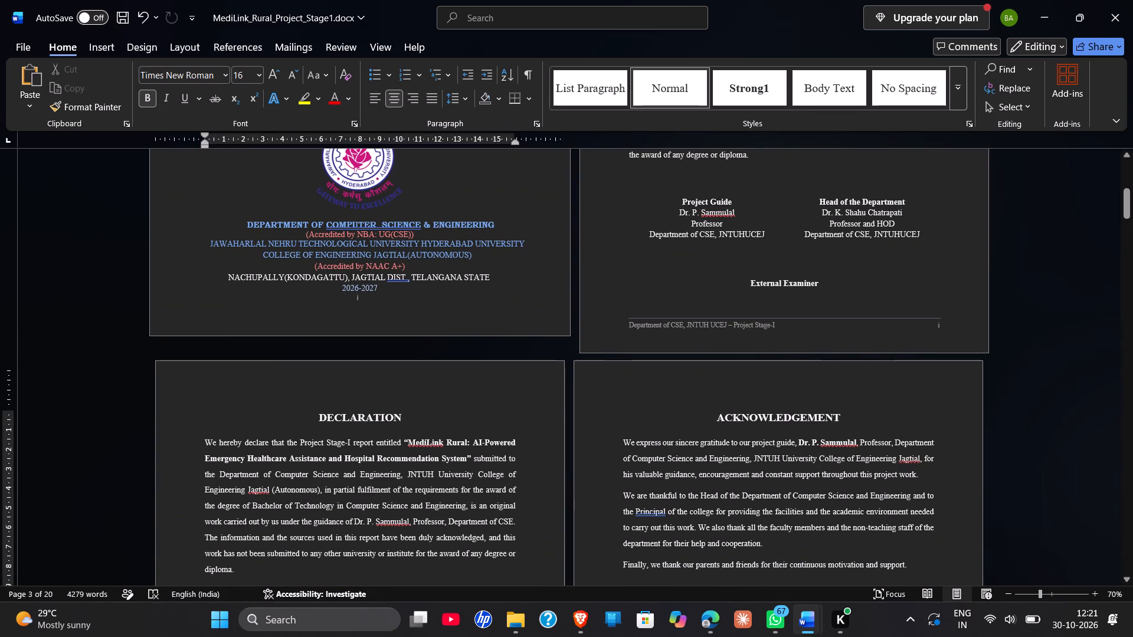
key(Return)
key(Up)
key(ctrl+v)
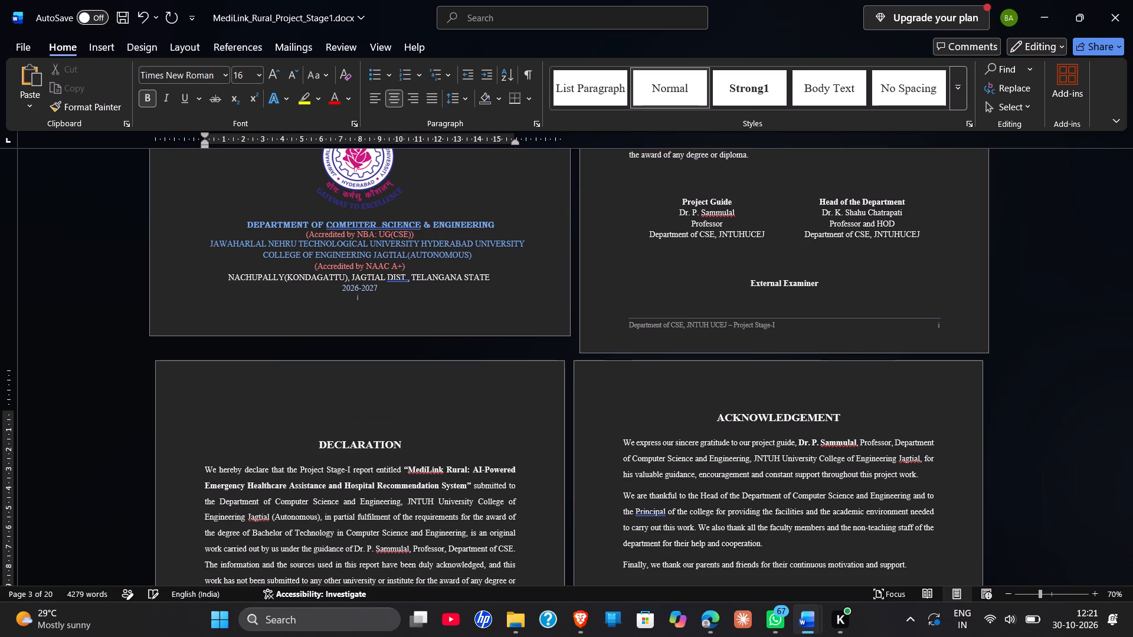
Copy the university emblem from the title page into the line between the pasted heading and the DECLARATION title.
scroll(403, 360, up, 1)
click(352, 272)
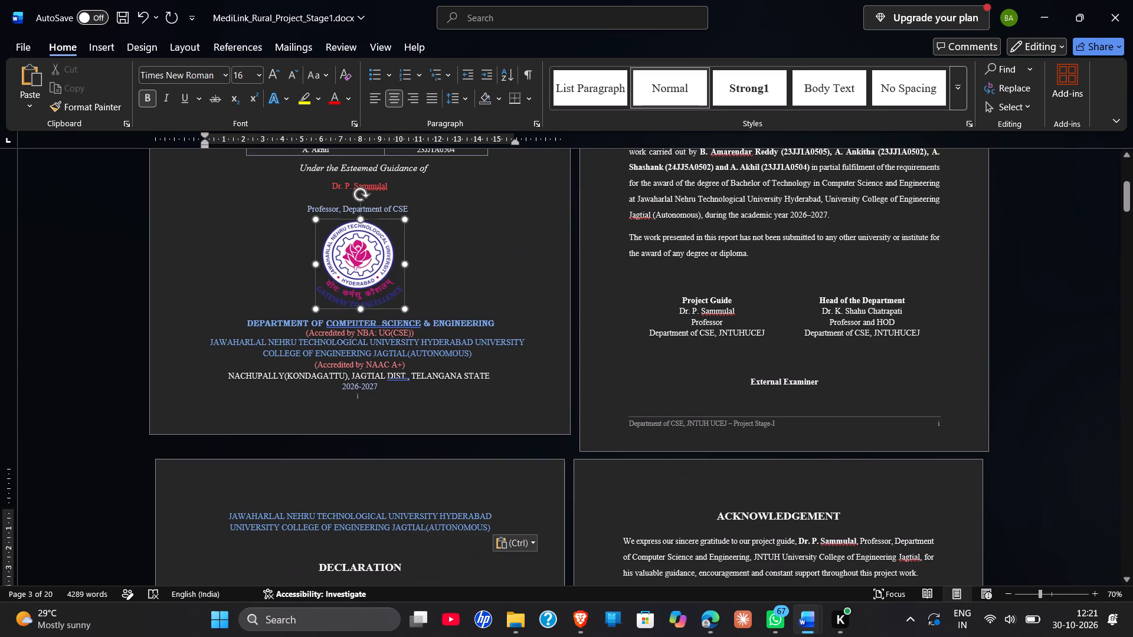
right_click(352, 272)
key(ctrl+c)
click(393, 235)
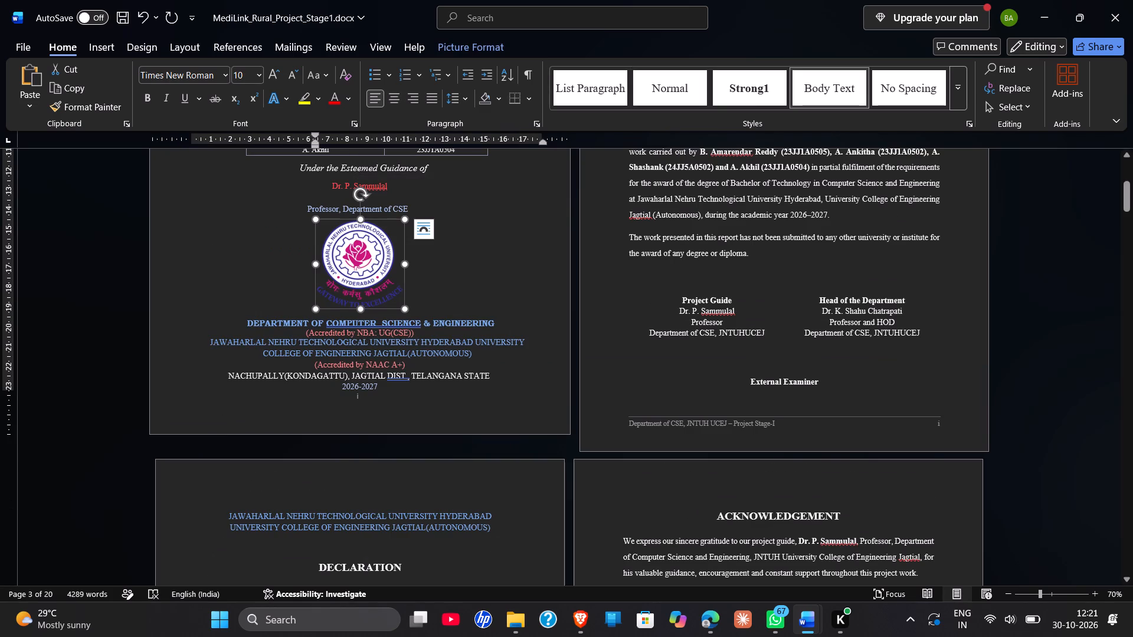
click(359, 549)
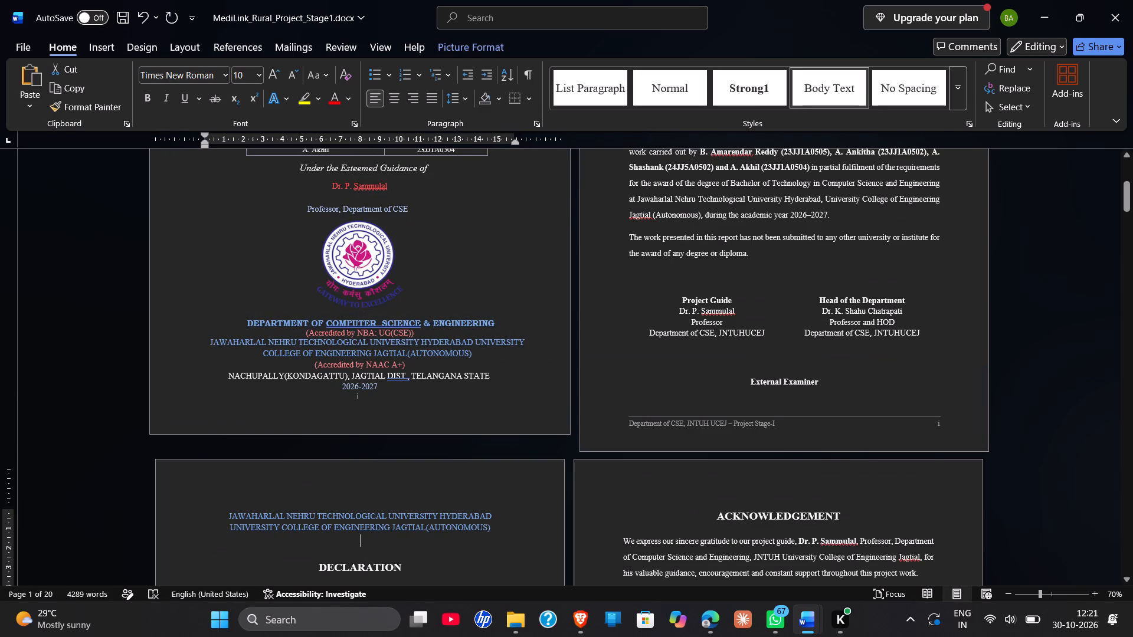
key(ctrl+v)
scroll(359, 549, down, 2)
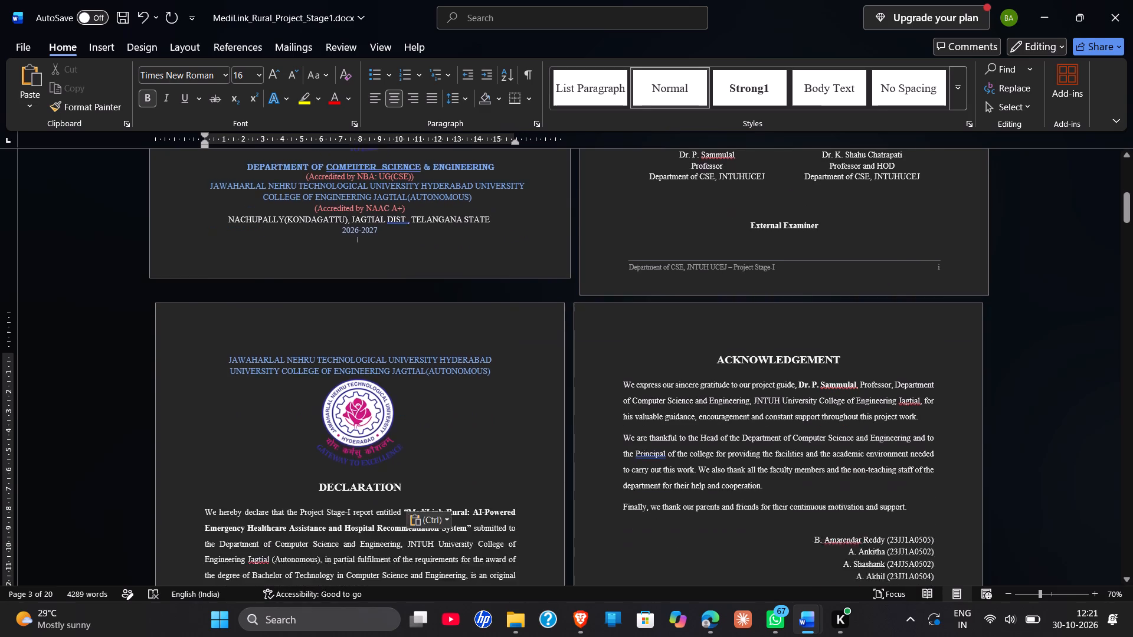
Replace the report's acknowledgement paragraphs with the acknowledgement text copied from the sample Documentation.docx, keeping the heading and student names.
scroll(359, 549, down, 2)
scroll(359, 549, up, 3)
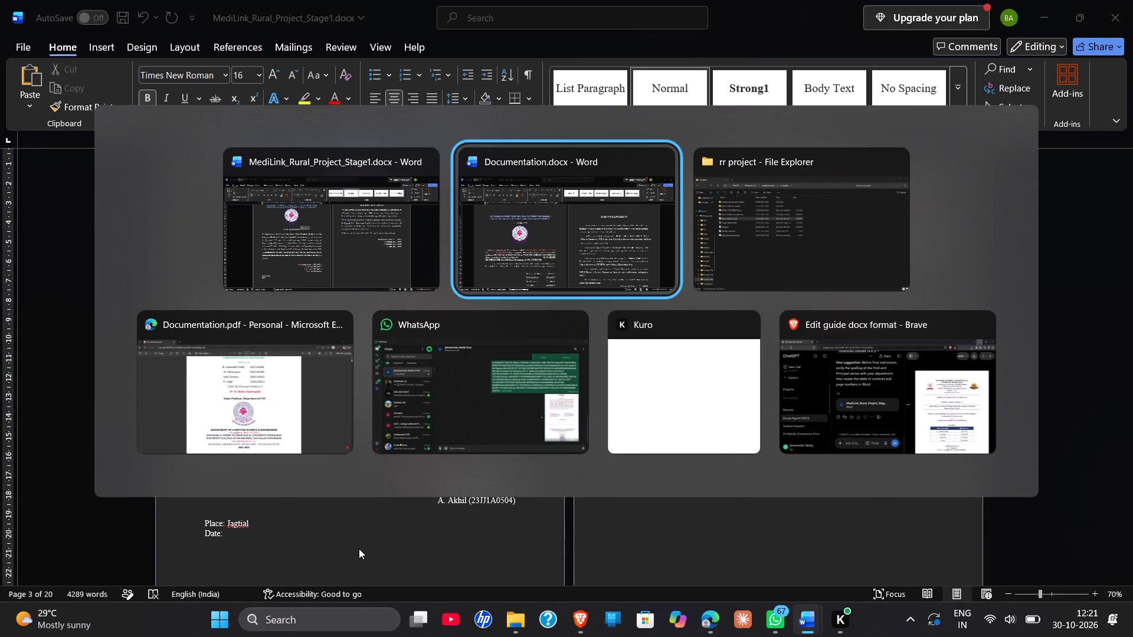
scroll(359, 549, down, 1)
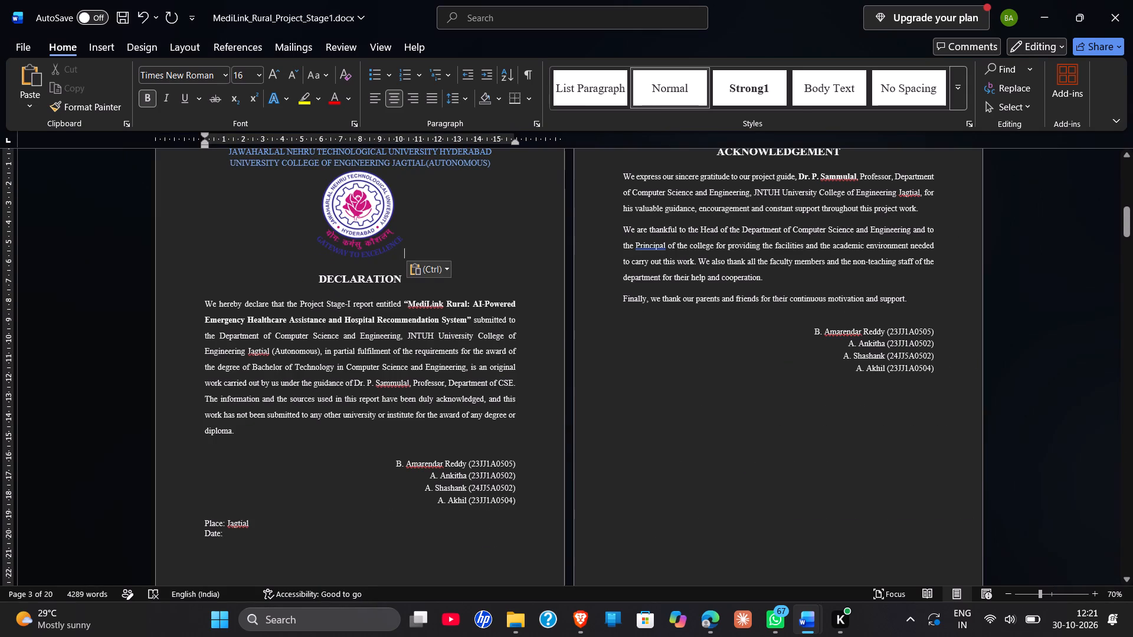
scroll(670, 249, up, 1)
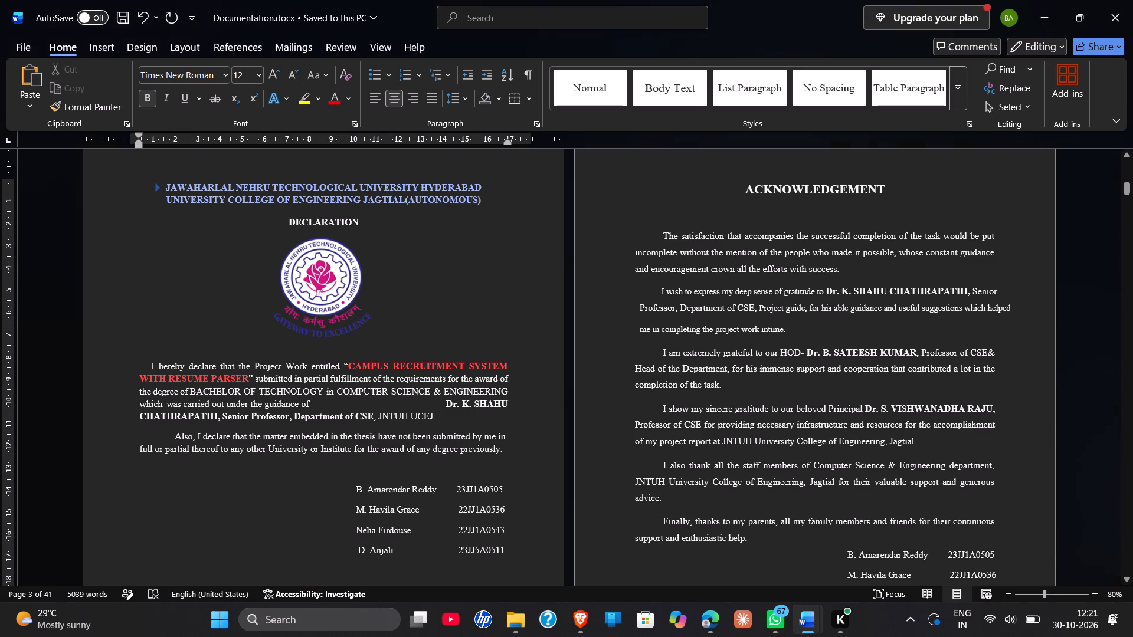
drag(654, 235, 728, 350)
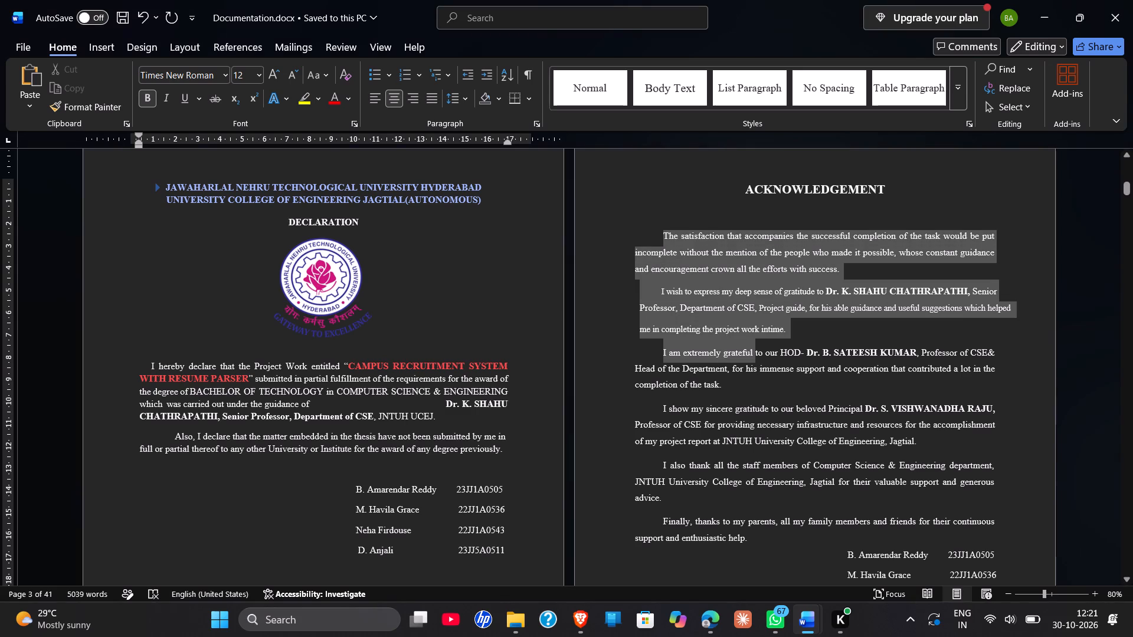
drag(728, 350, 756, 532)
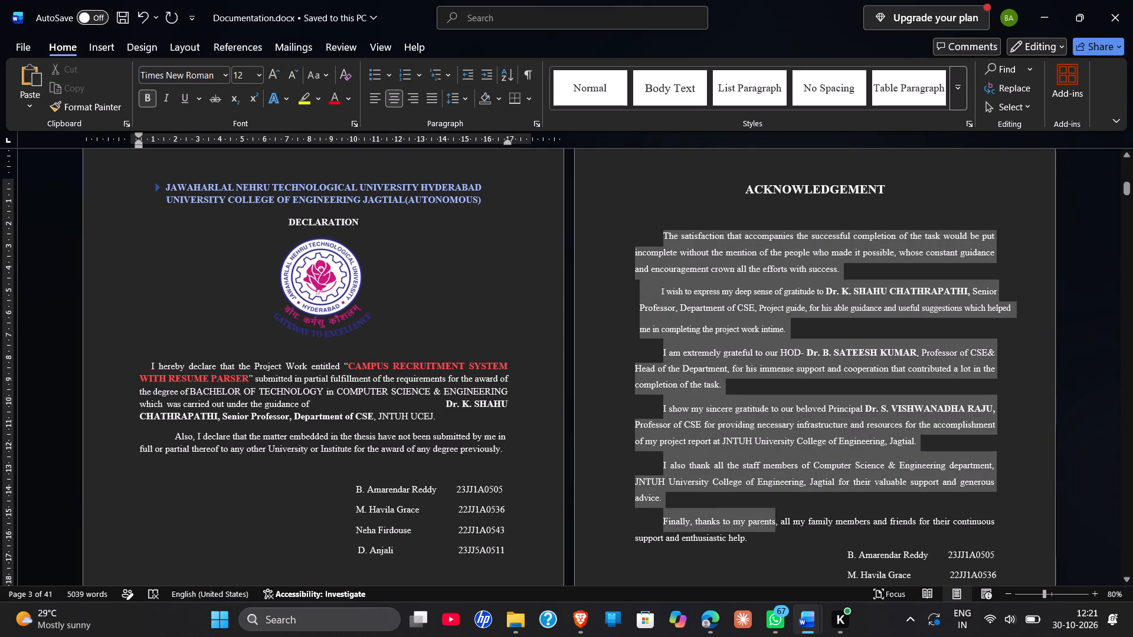
drag(756, 532, 752, 529)
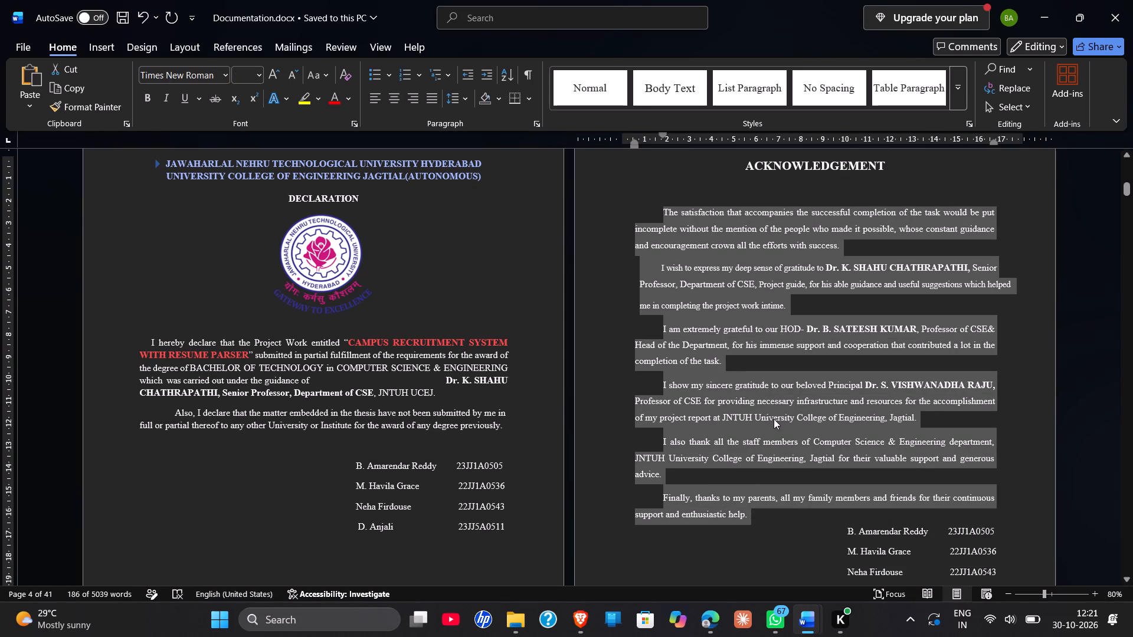
key(ctrl+c)
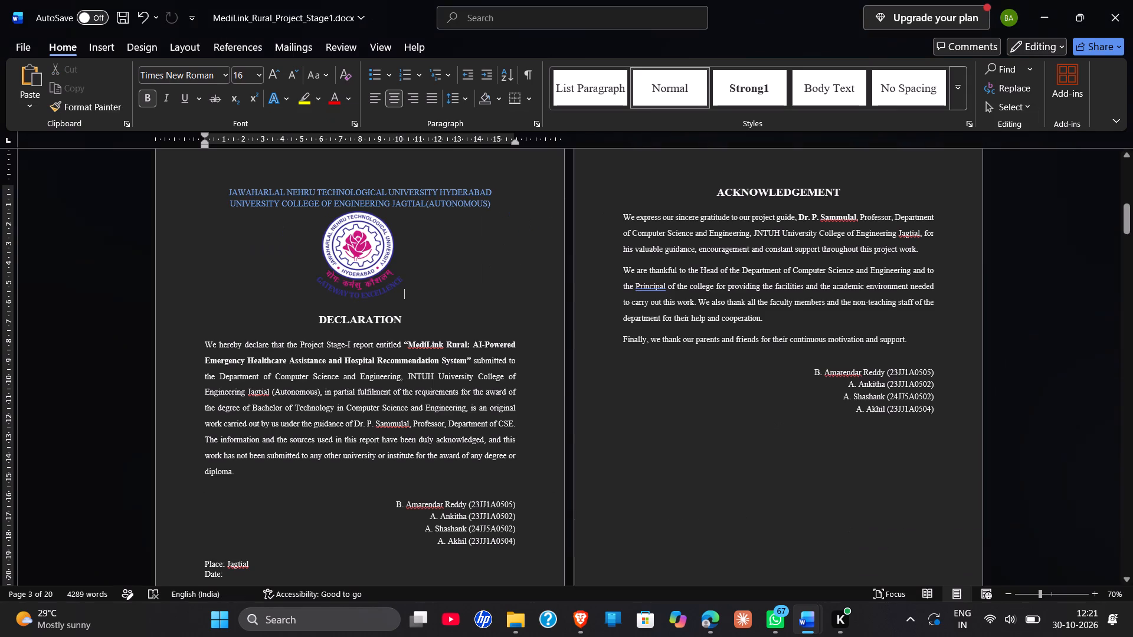
drag(911, 337, 899, 335)
drag(899, 335, 637, 195)
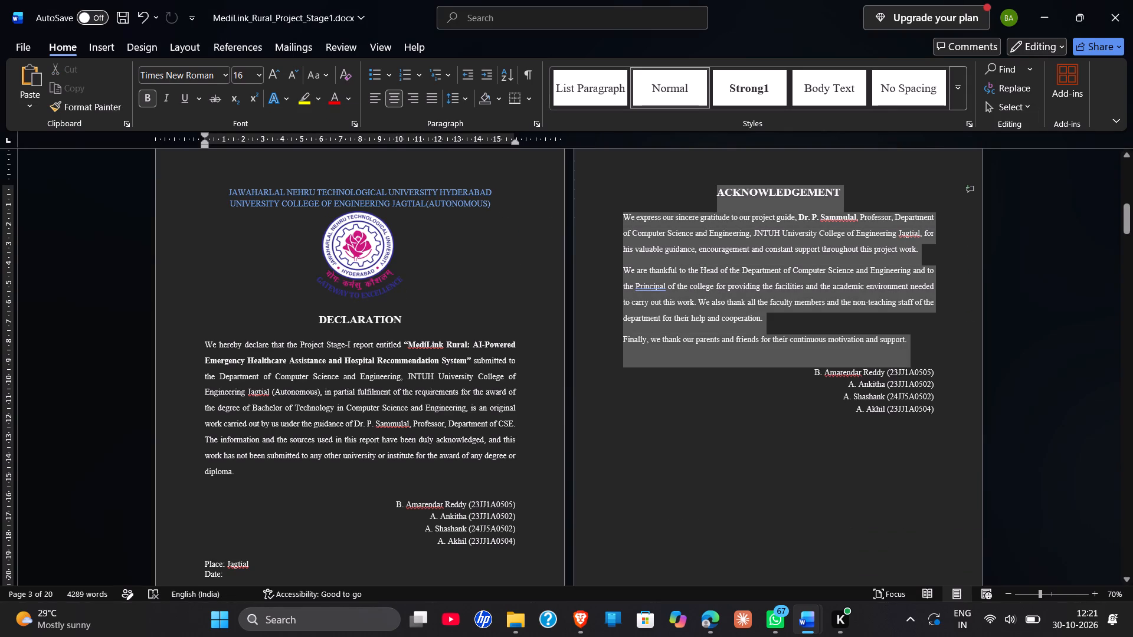
drag(637, 195, 623, 216)
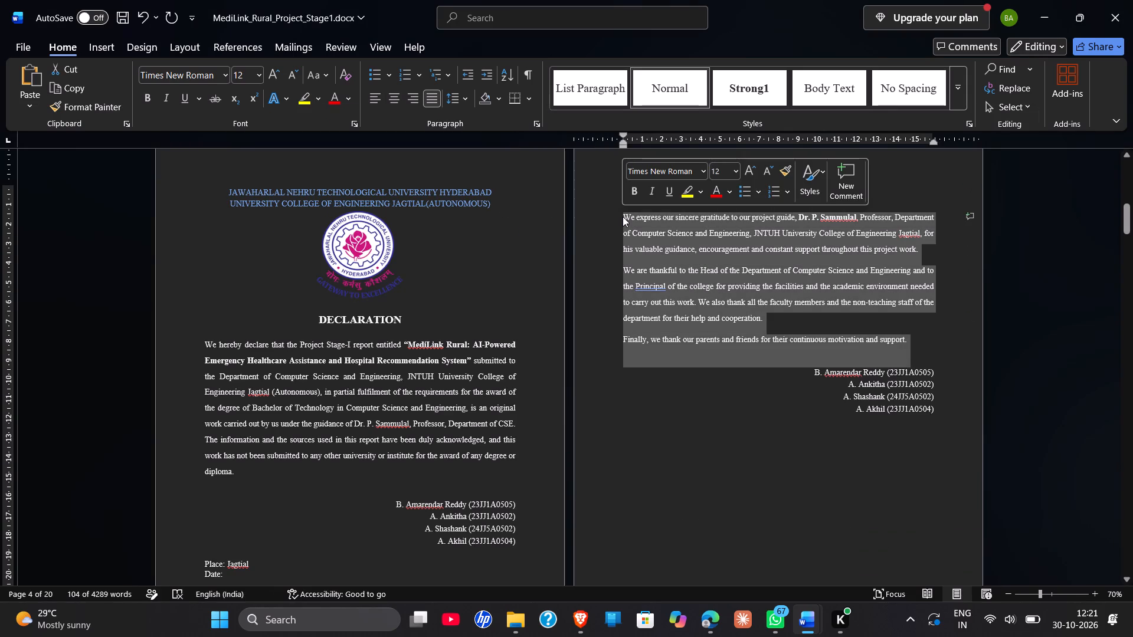
key(ctrl+v)
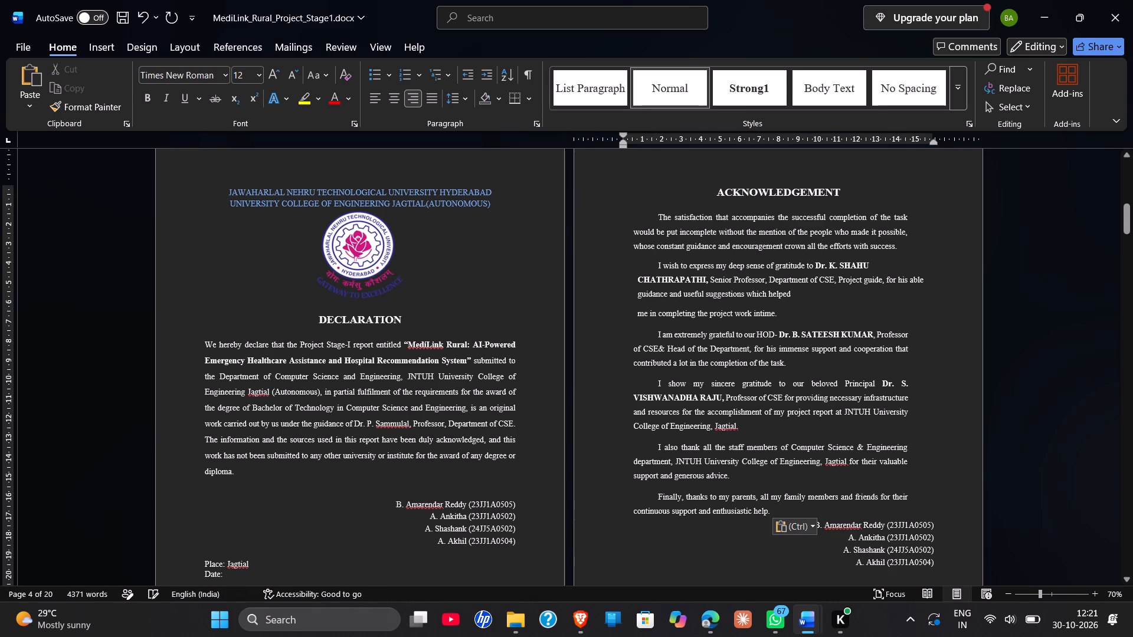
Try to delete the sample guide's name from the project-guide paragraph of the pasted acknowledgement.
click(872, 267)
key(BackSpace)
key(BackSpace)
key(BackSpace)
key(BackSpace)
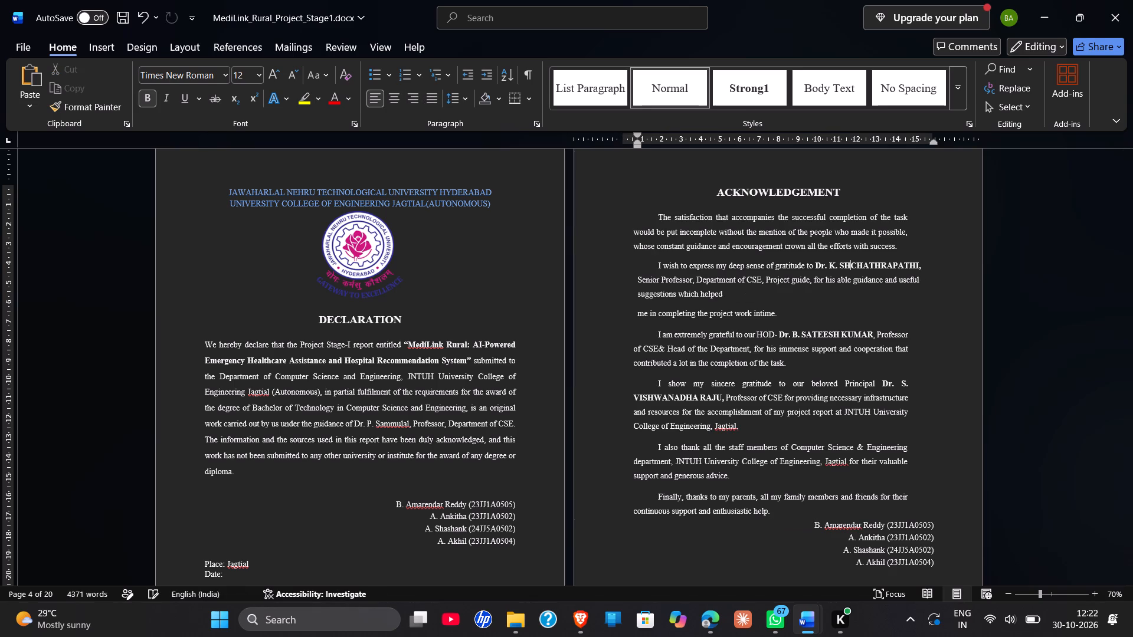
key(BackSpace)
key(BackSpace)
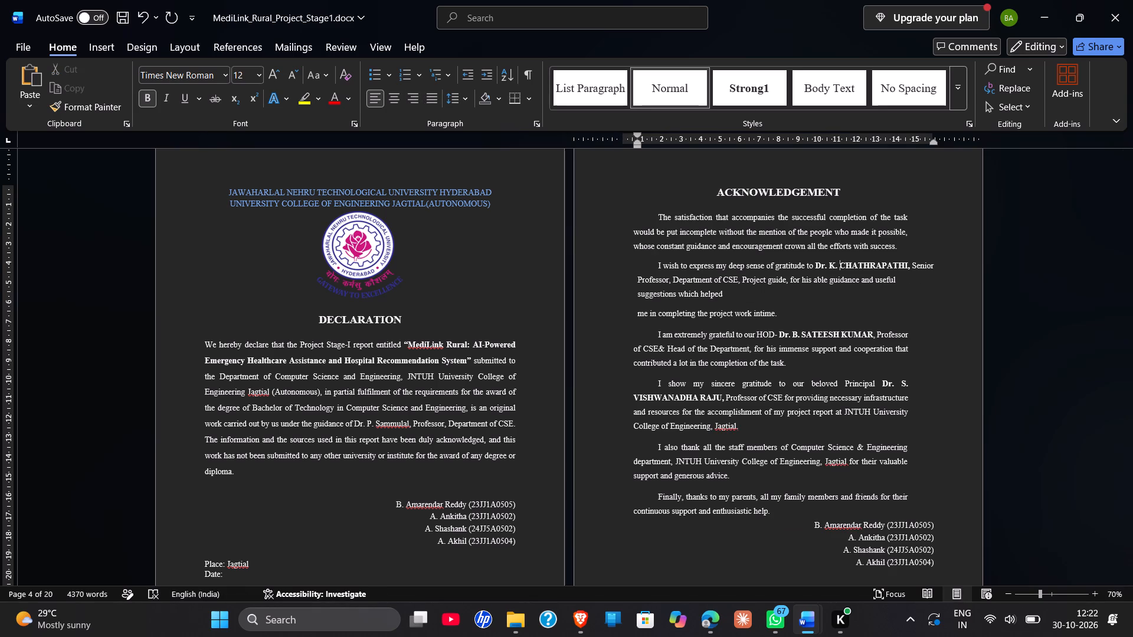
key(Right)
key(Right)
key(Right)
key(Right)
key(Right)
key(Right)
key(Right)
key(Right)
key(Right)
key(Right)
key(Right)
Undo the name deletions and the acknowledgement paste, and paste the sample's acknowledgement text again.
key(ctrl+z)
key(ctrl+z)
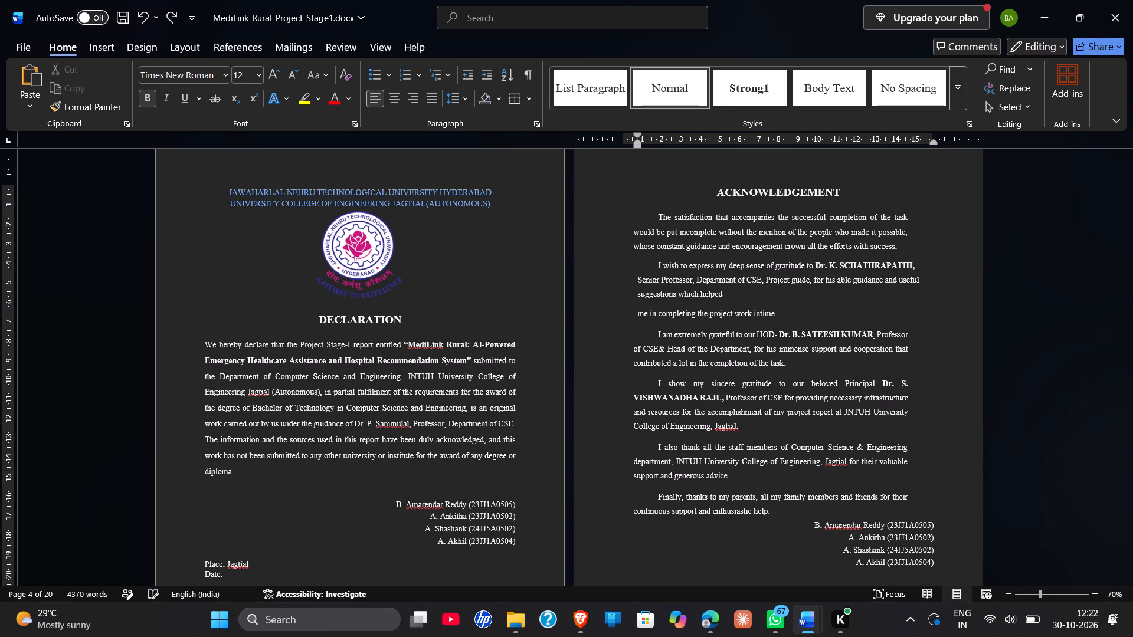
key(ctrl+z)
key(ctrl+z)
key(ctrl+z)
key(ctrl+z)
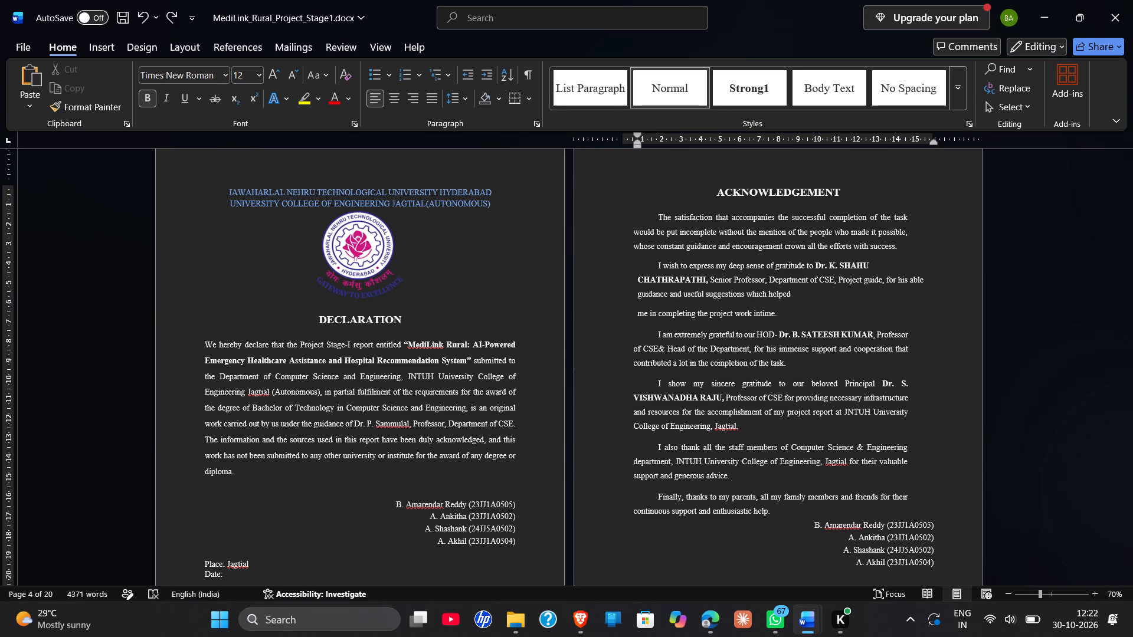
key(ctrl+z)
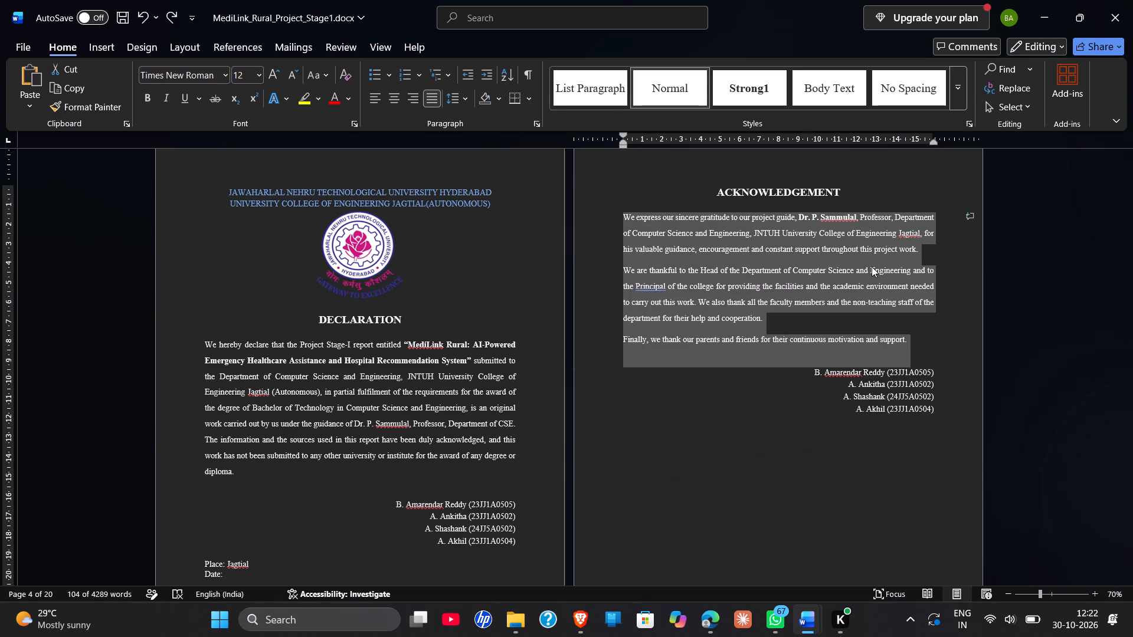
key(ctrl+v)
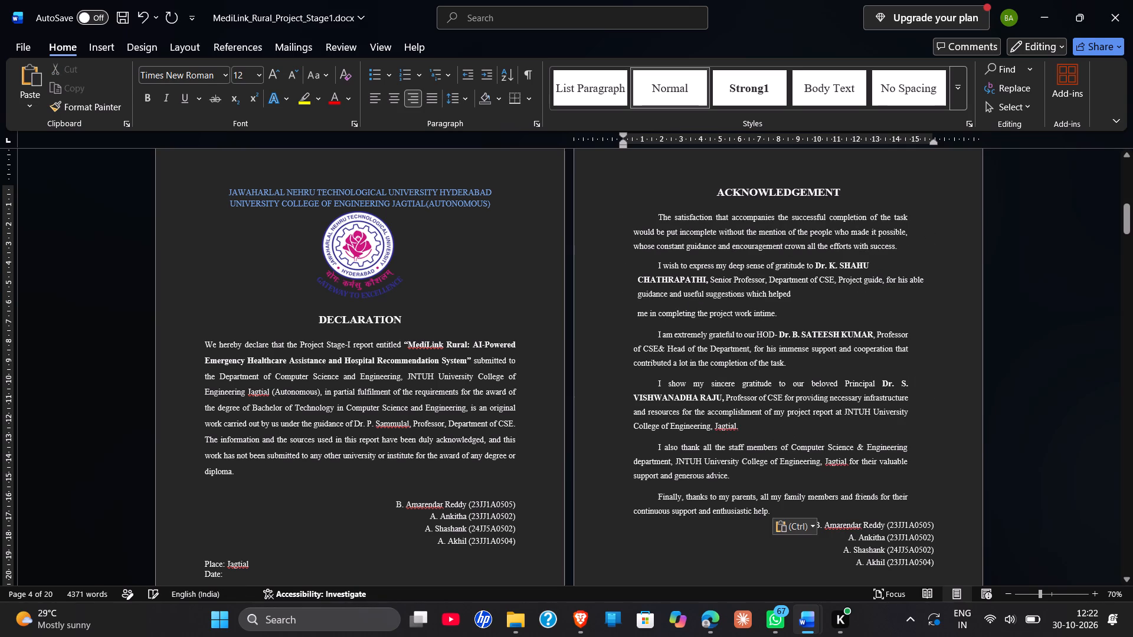
Replace the HOD's name in the acknowledgement with the name copied from the project-guide paragraph.
drag(866, 270, 852, 276)
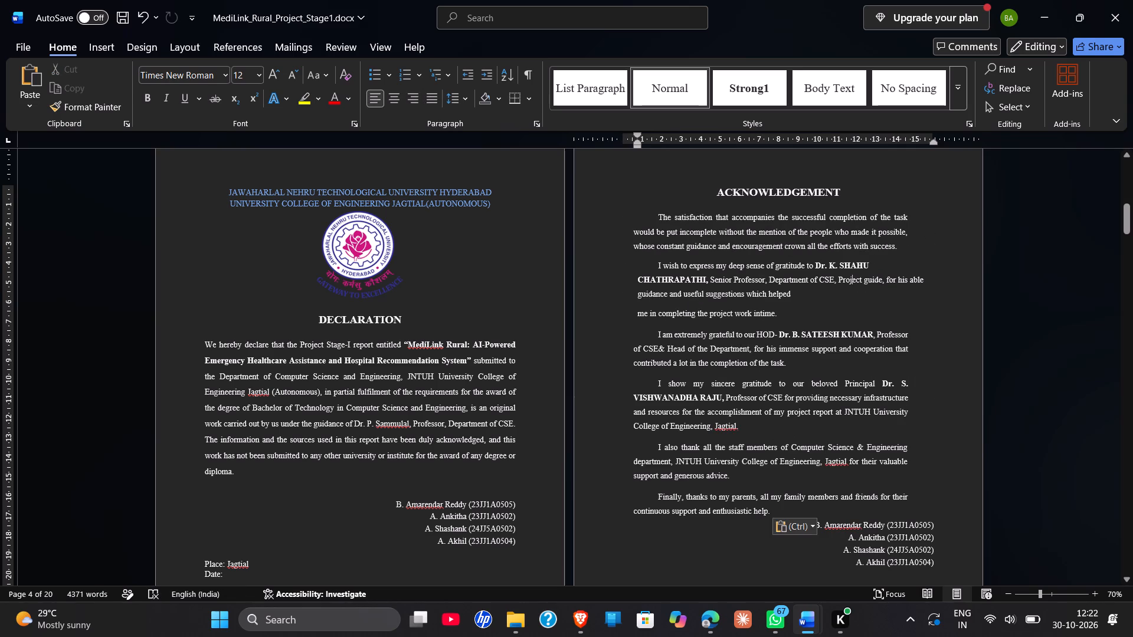
click(707, 281)
key(Left)
drag(704, 280, 811, 263)
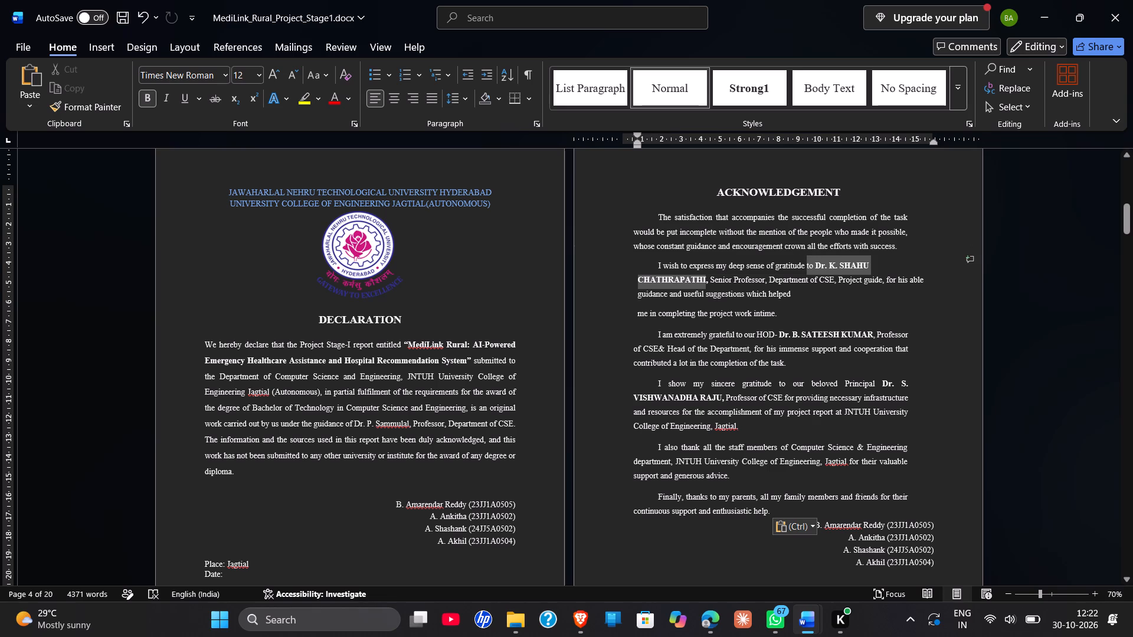
drag(811, 263, 818, 269)
key(ctrl+c)
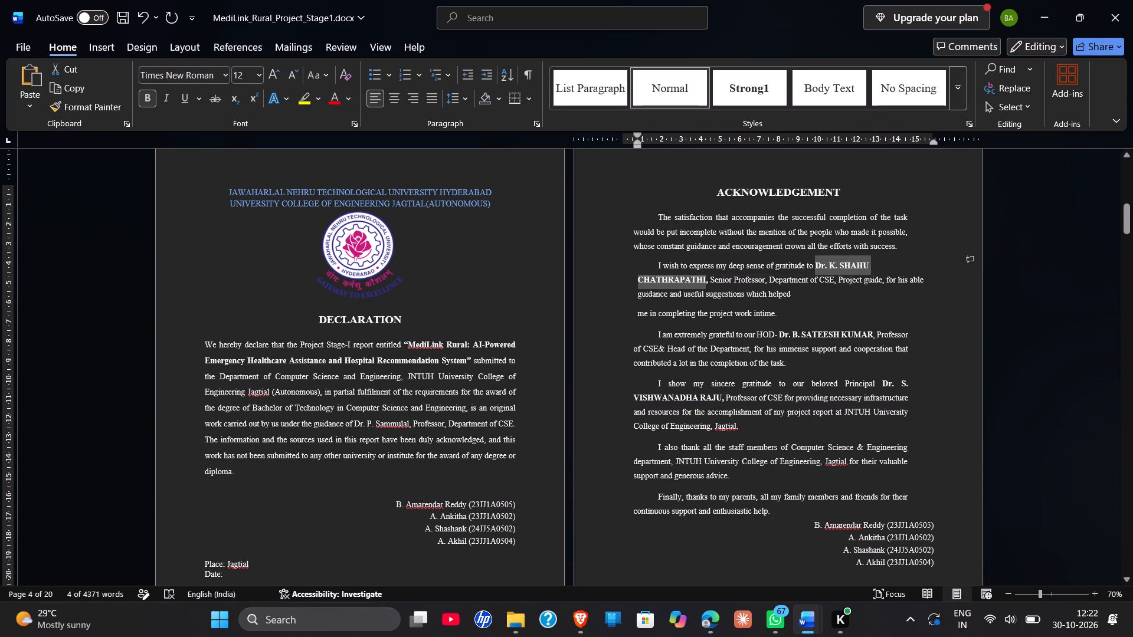
click(815, 315)
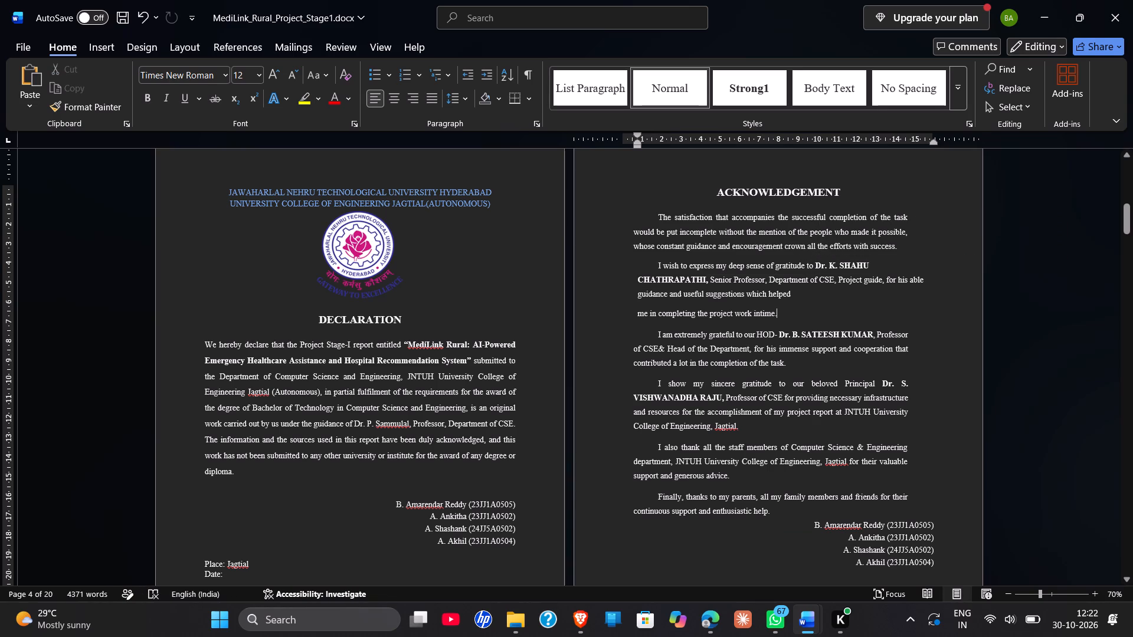
drag(780, 334, 788, 332)
drag(788, 332, 866, 333)
key(ctrl+v)
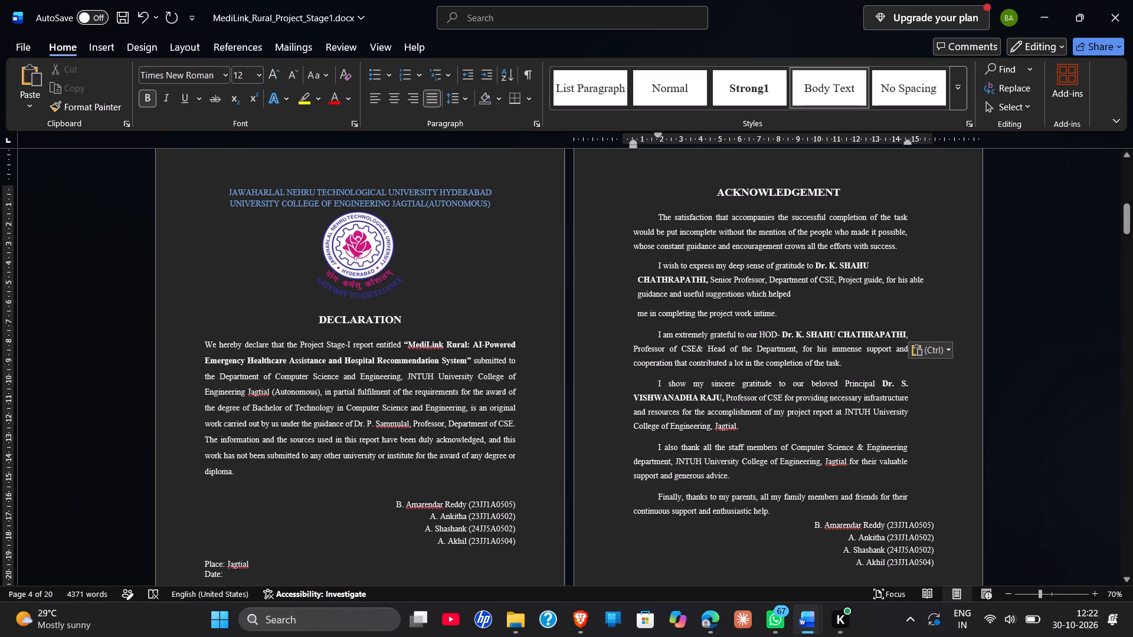
Delete the sample principal's name from the acknowledgement's principal paragraph, leaving a space before the comma.
drag(883, 383, 723, 399)
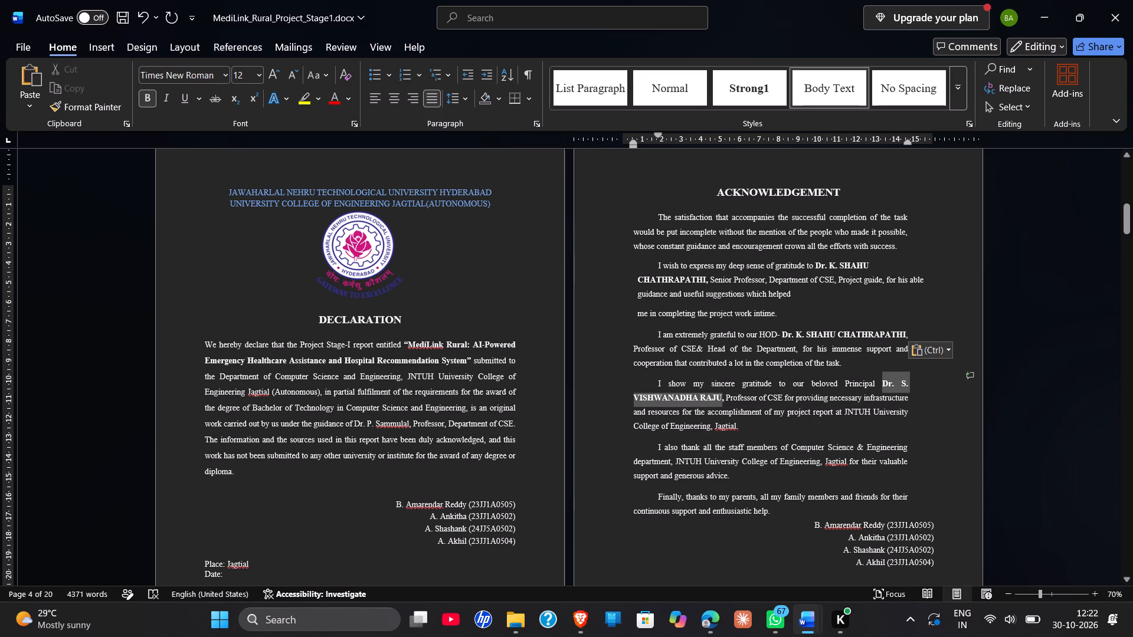
drag(723, 399, 717, 396)
key(BackSpace)
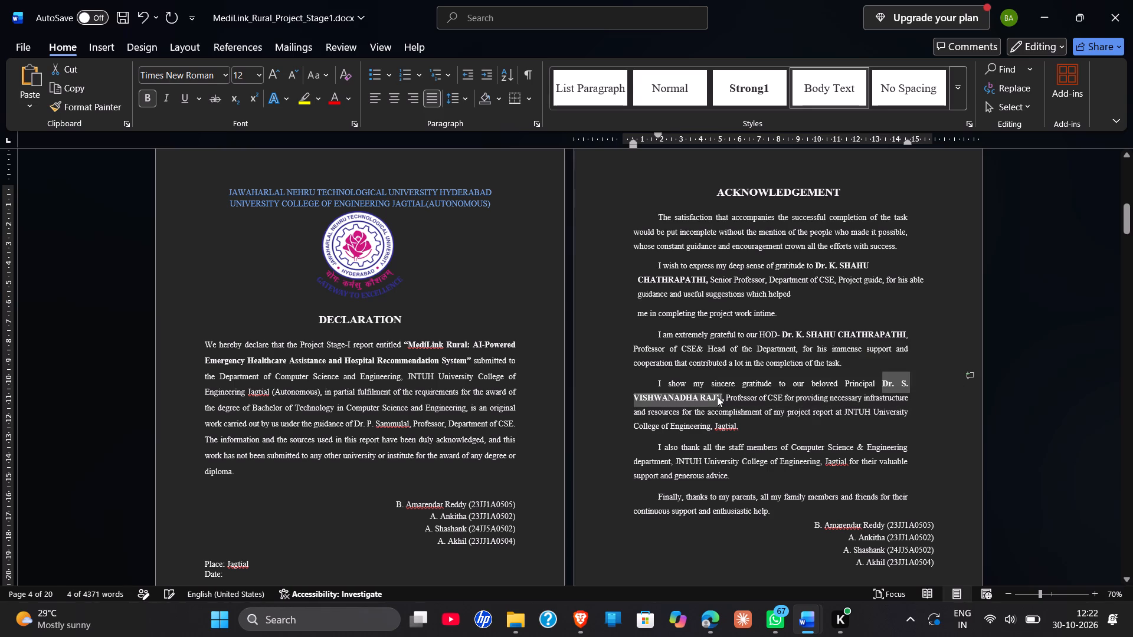
key(backslash)
key(BackSpace)
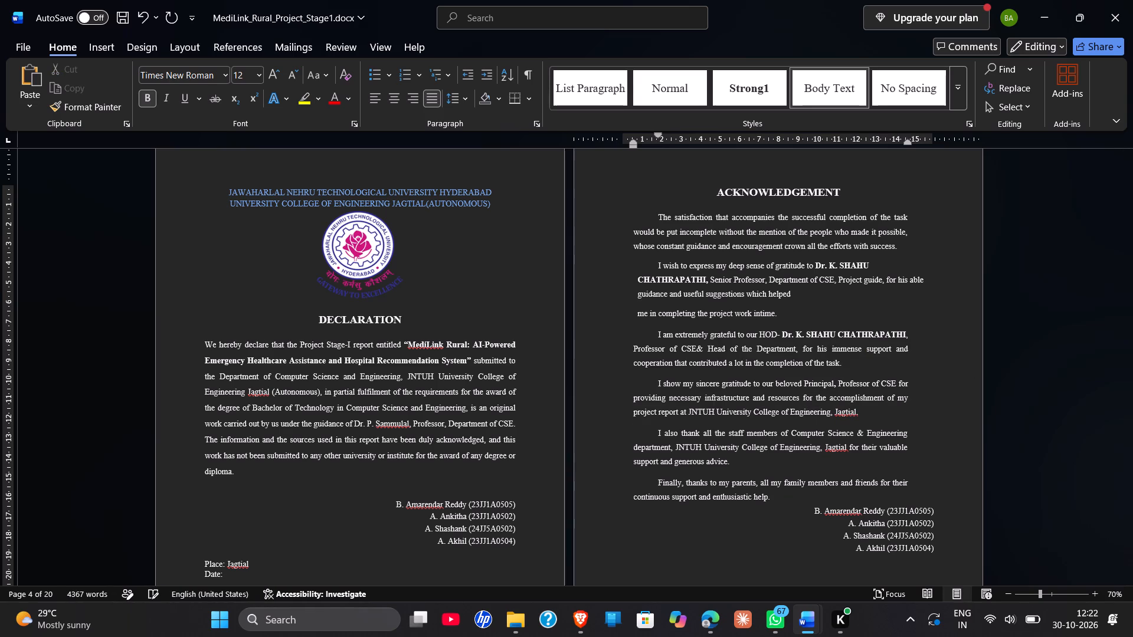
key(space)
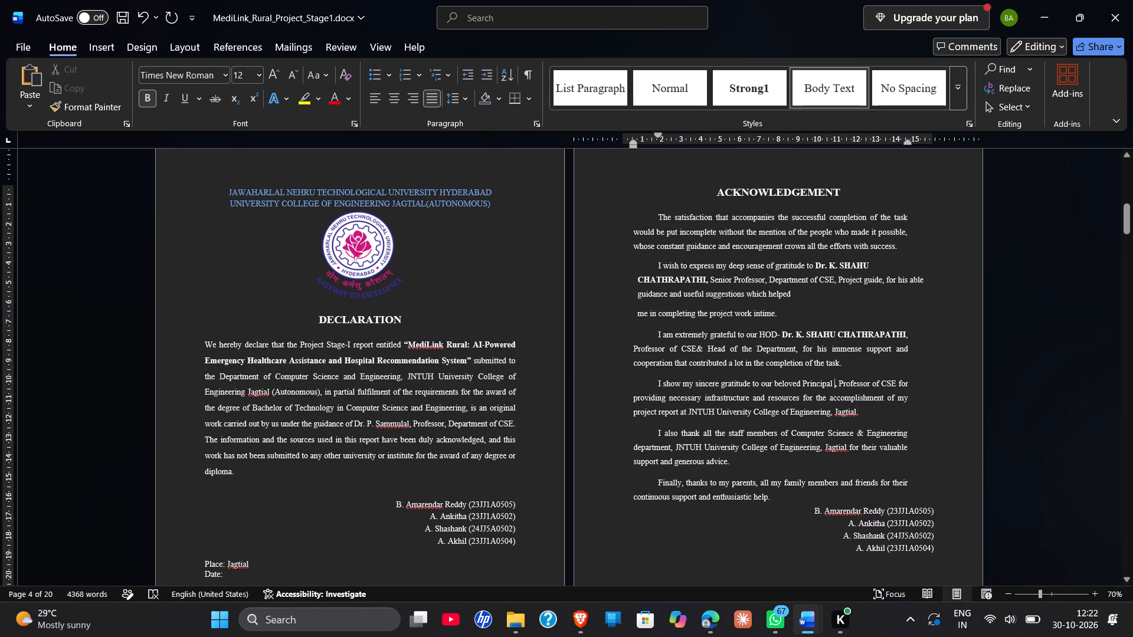
Remove the word "Senior" from the guide's designation in the acknowledgement so it reads "Professor".
click(731, 279)
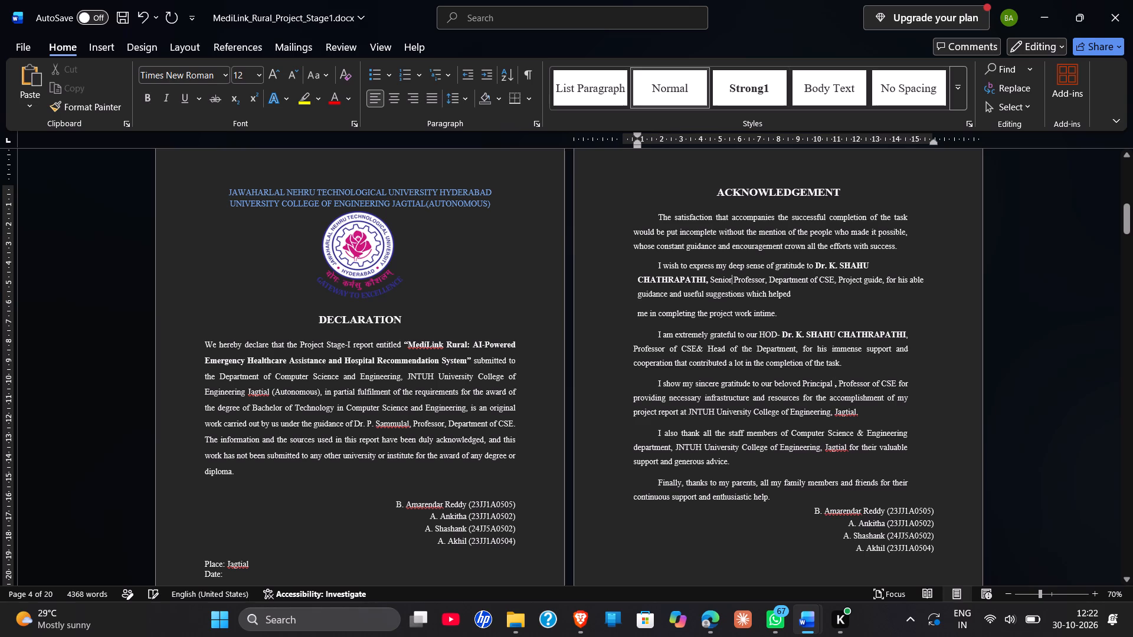
key(Right)
key(BackSpace)
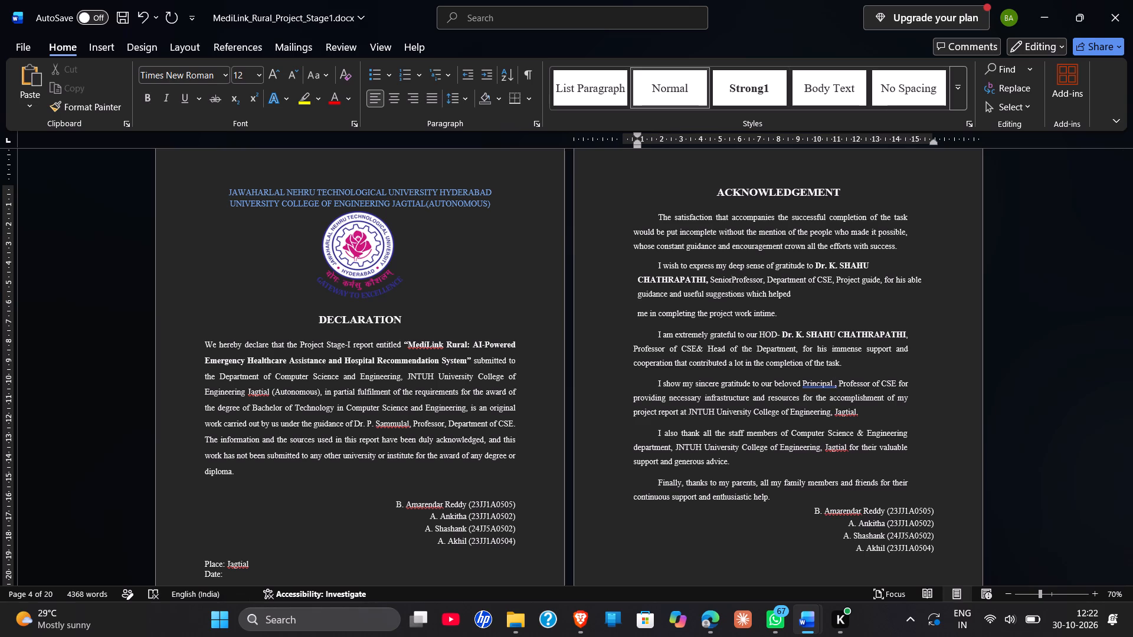
key(BackSpace)
key(BackSpace)
key(BackSpace)
key(BackSpace)
key(BackSpace)
key(BackSpace)
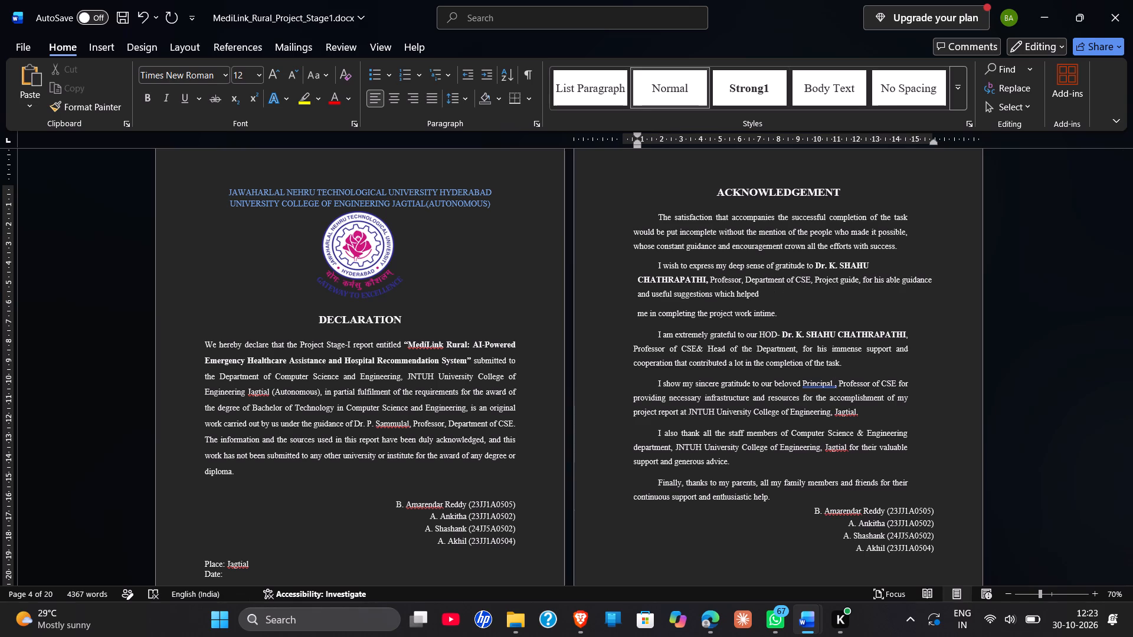
Replace the sample guide's name in the acknowledgement with this project's guide as named in the declaration, keeping the "Dr." title.
key(Left)
key(ctrl+BackSpace)
key(ctrl+BackSpace)
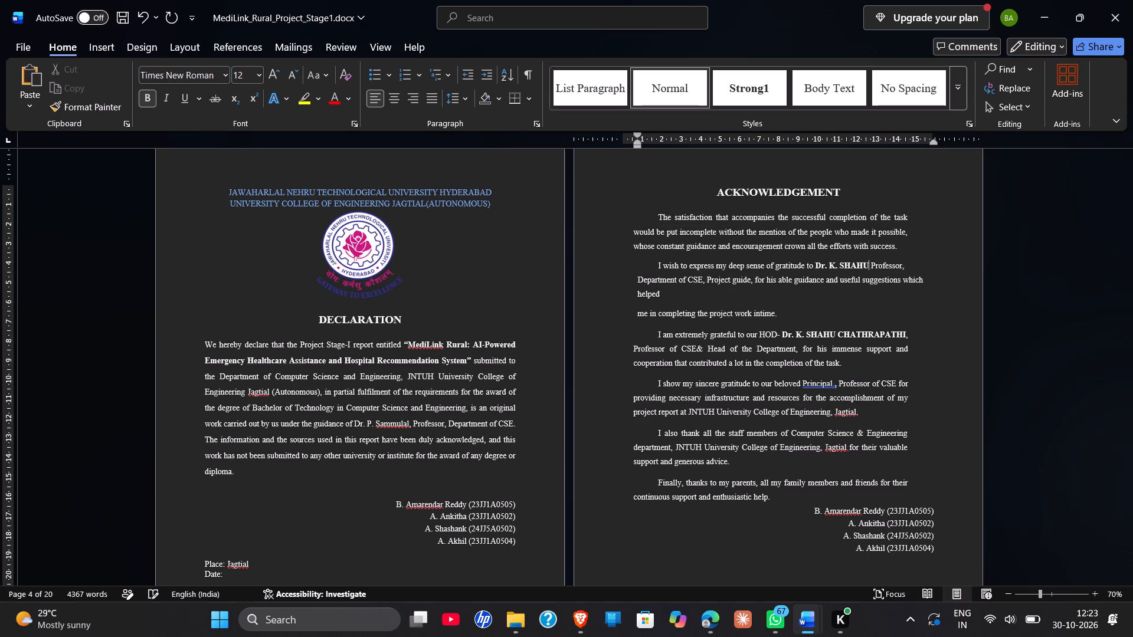
key(ctrl+BackSpace)
key(ctrl+BackSpace)
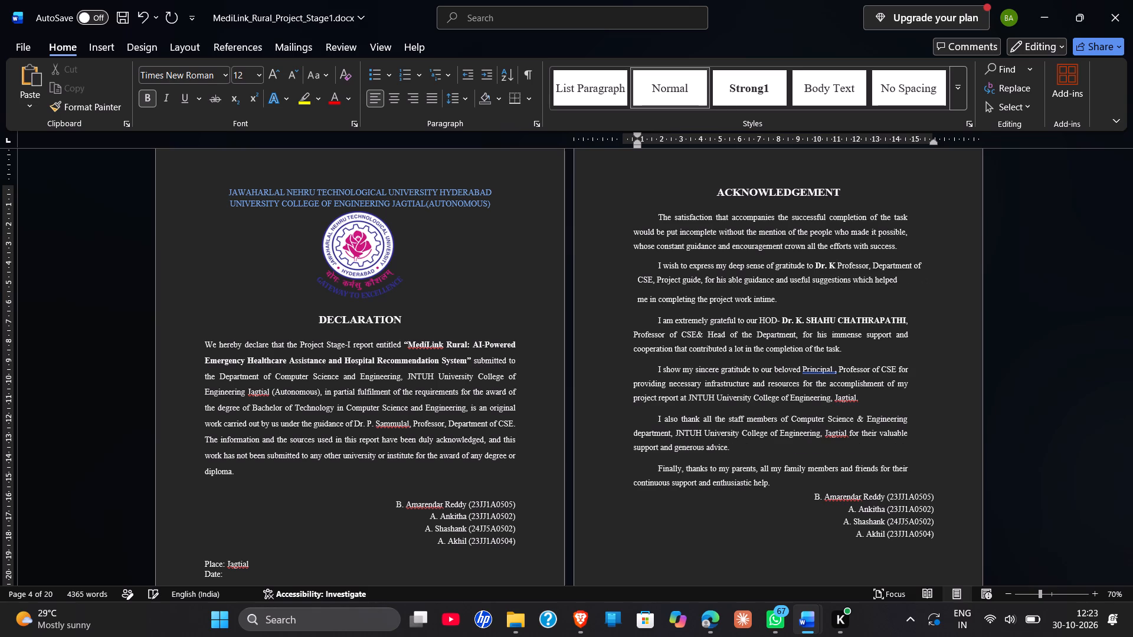
key(ctrl+BackSpace)
key(ctrl+BackSpace)
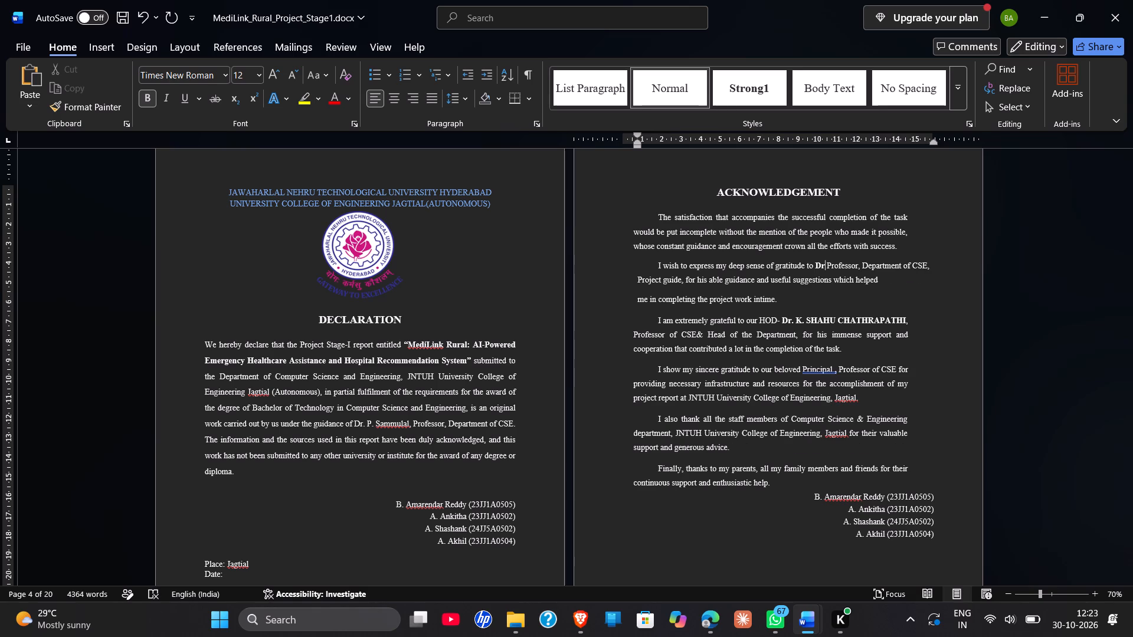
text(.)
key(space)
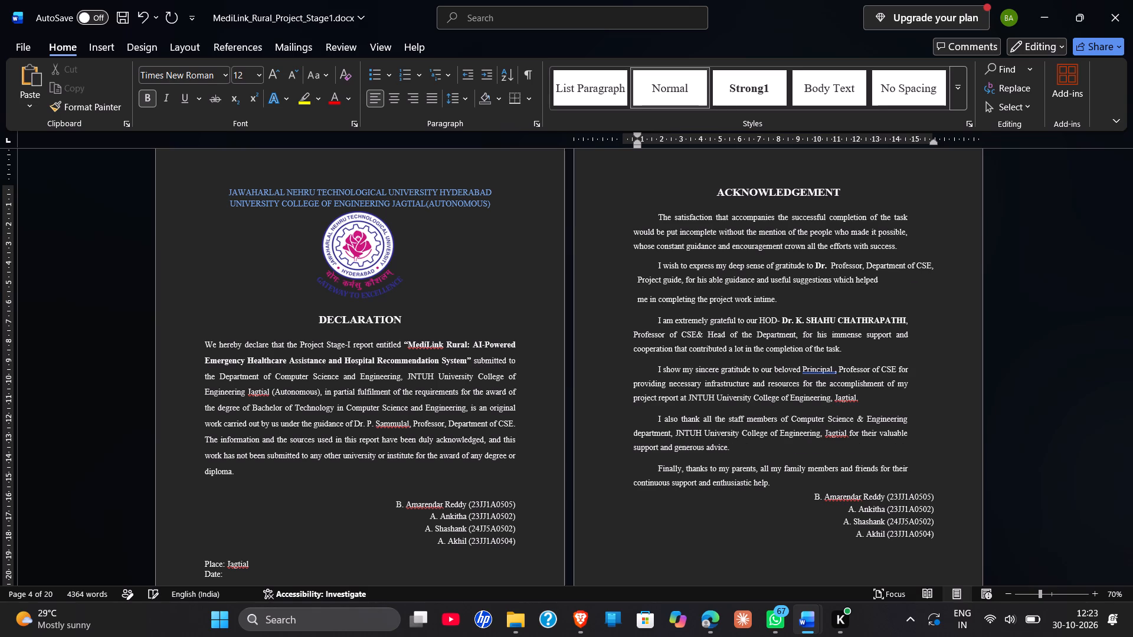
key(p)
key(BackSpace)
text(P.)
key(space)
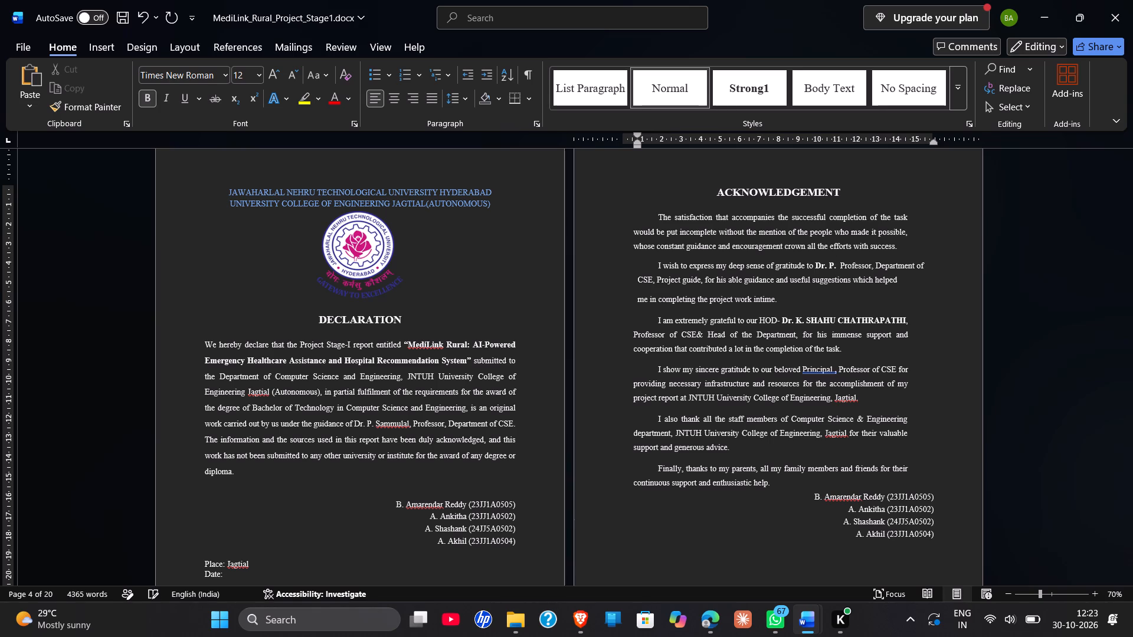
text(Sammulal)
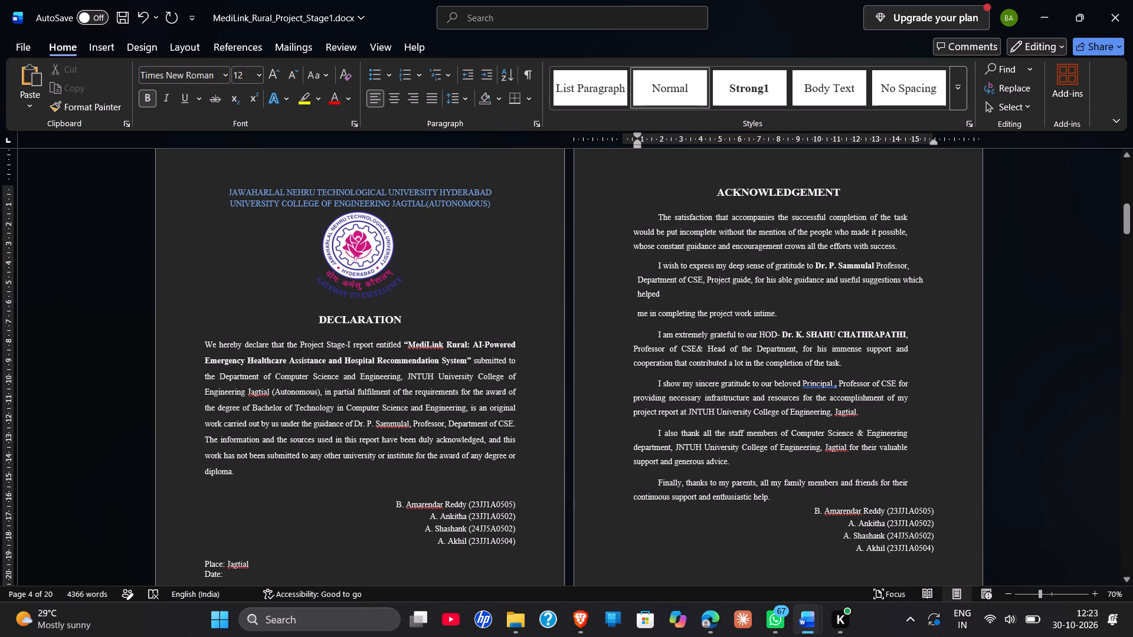
Retype the guide's surname in the acknowledgement in all capitals.
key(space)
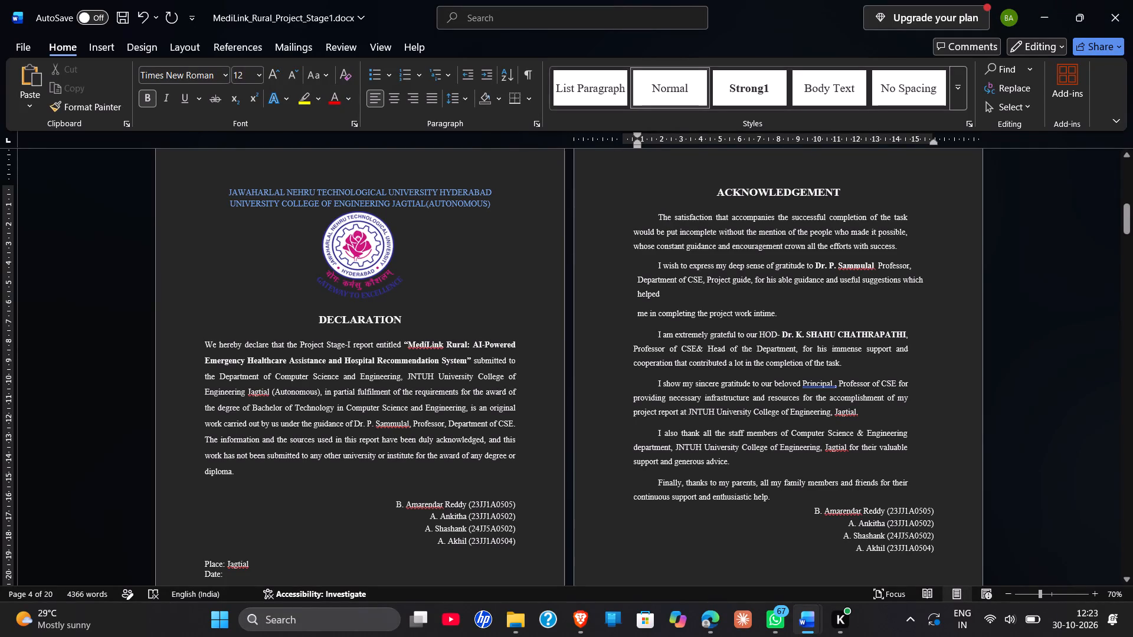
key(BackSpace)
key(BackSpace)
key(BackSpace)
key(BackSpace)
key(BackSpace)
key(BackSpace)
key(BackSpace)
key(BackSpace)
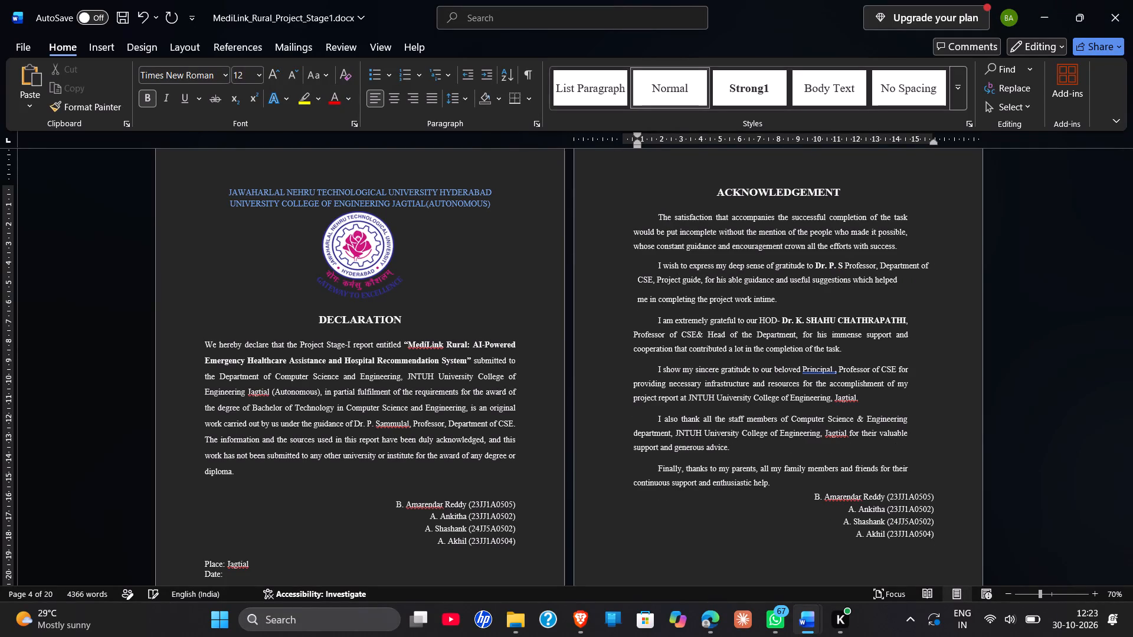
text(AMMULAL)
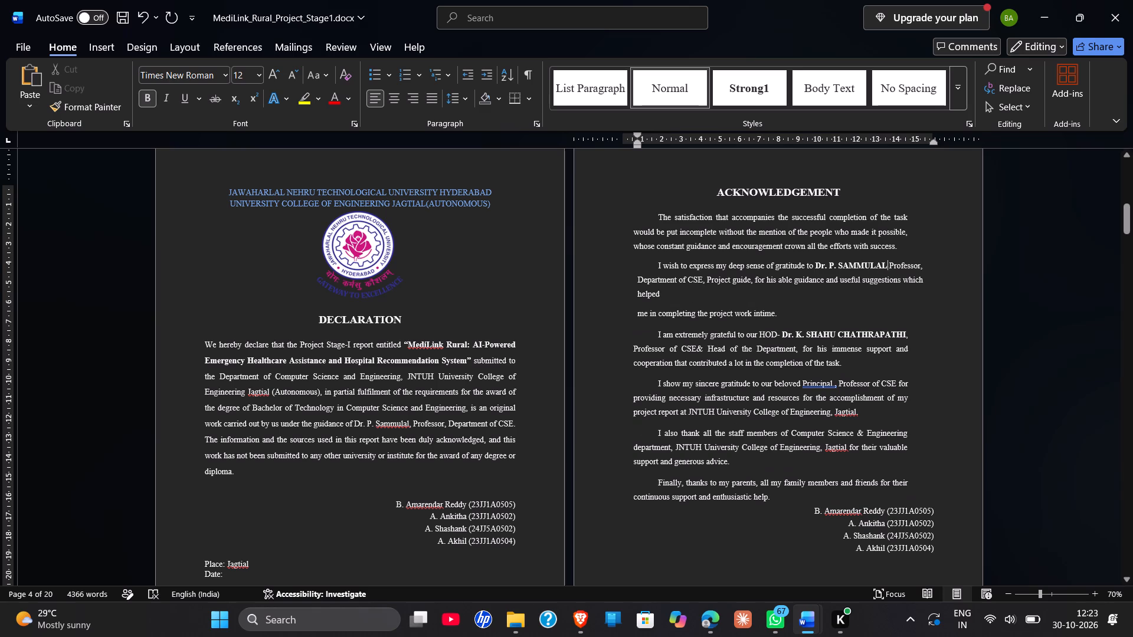
Join the separate line "me in completing the project work intime." onto the end of the project-guide paragraph.
click(633, 316)
key(BackSpace)
key(BackSpace)
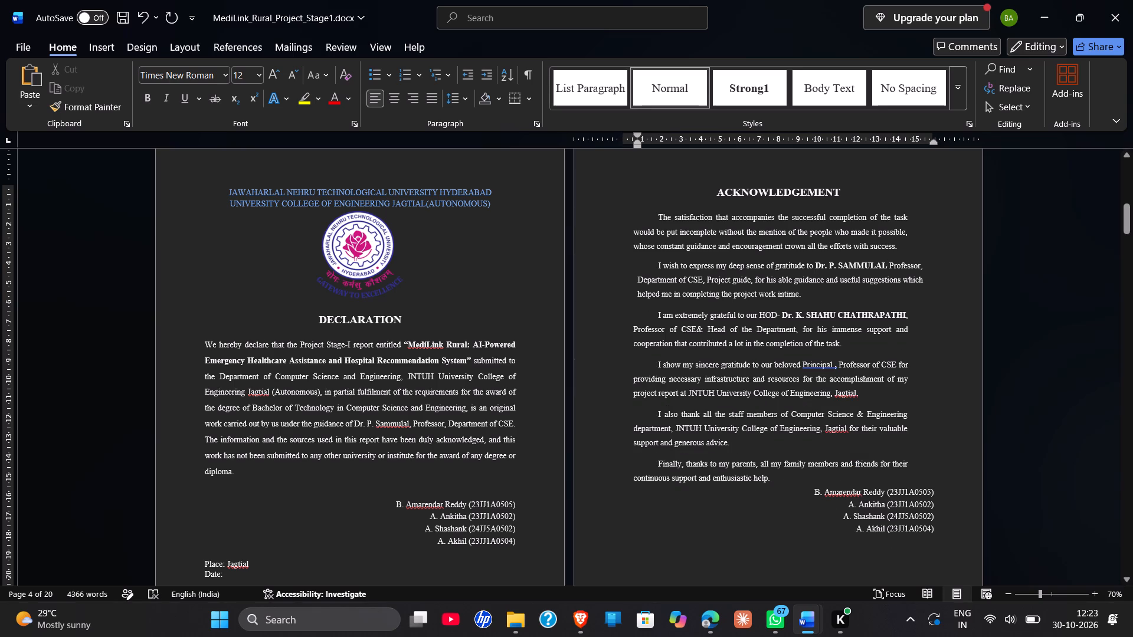
Insert a space between "CSE" and "&" in the HOD paragraph of the acknowledgement.
click(693, 330)
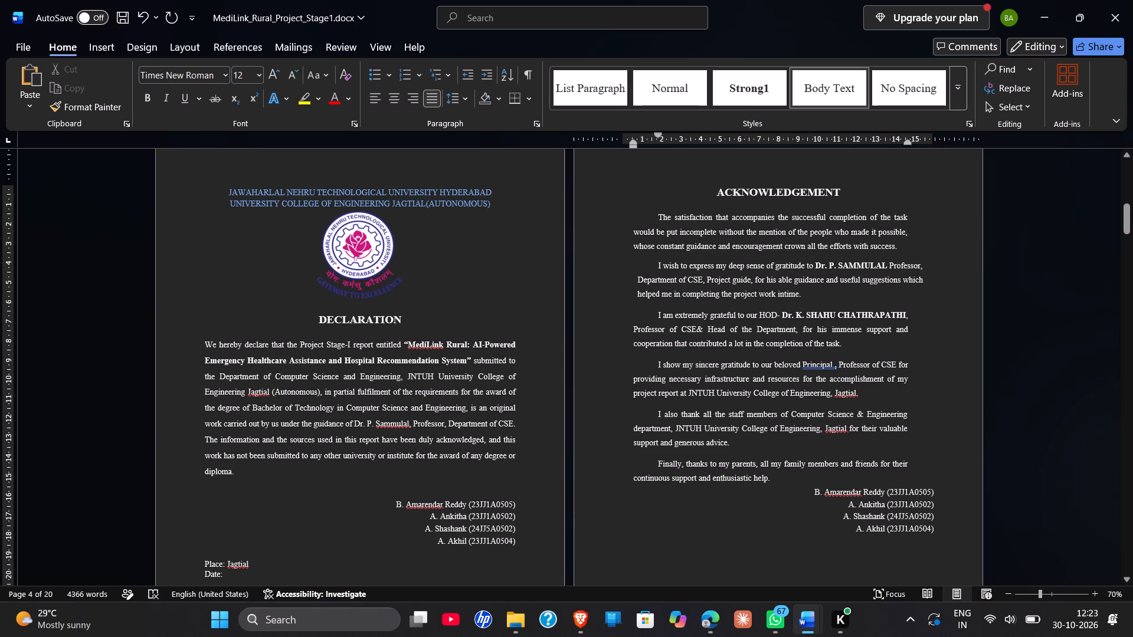
key(Right)
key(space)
scroll(636, 308, up, 1)
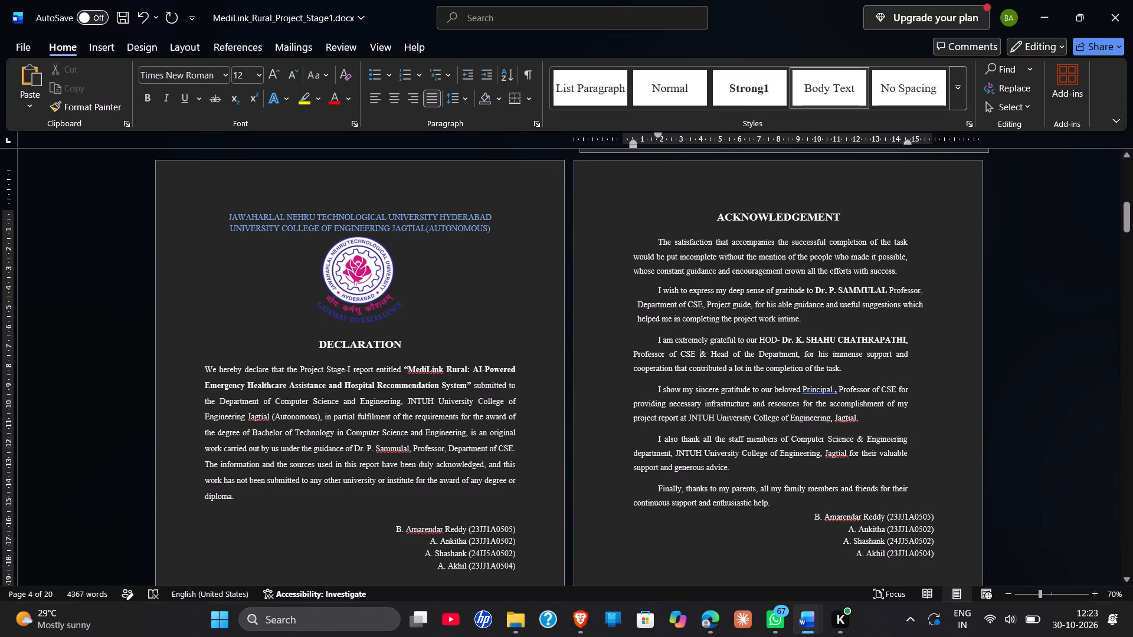
scroll(663, 399, down, 2)
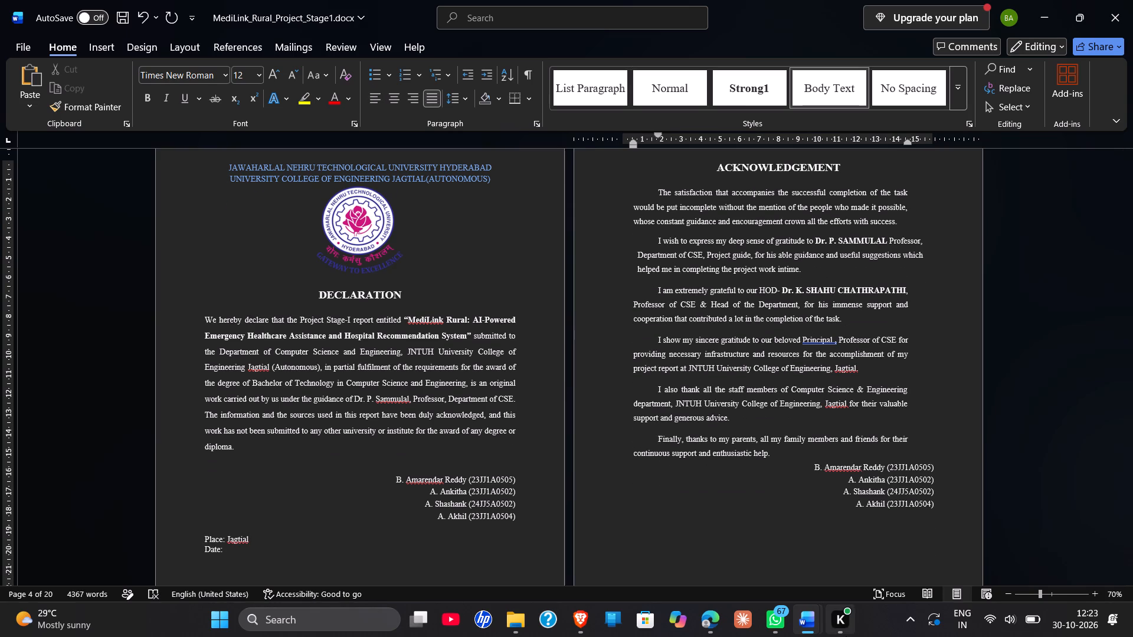
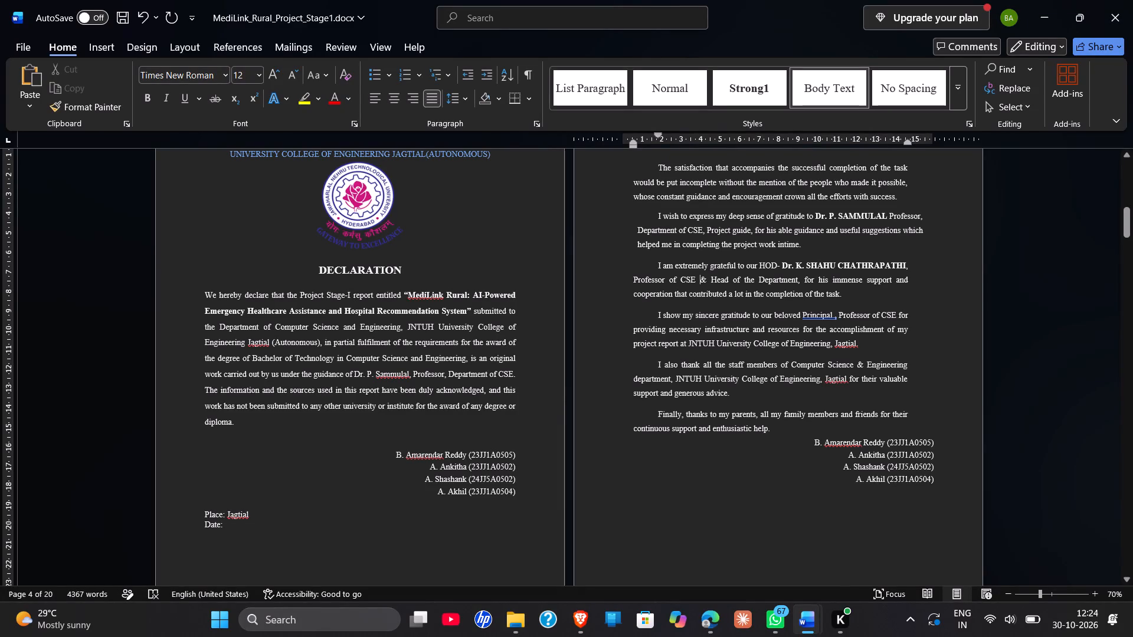
Add the principal's name in bold capitals with the "Dr." title after "our beloved Principal" in the acknowledgement.
click(836, 314)
key(Left)
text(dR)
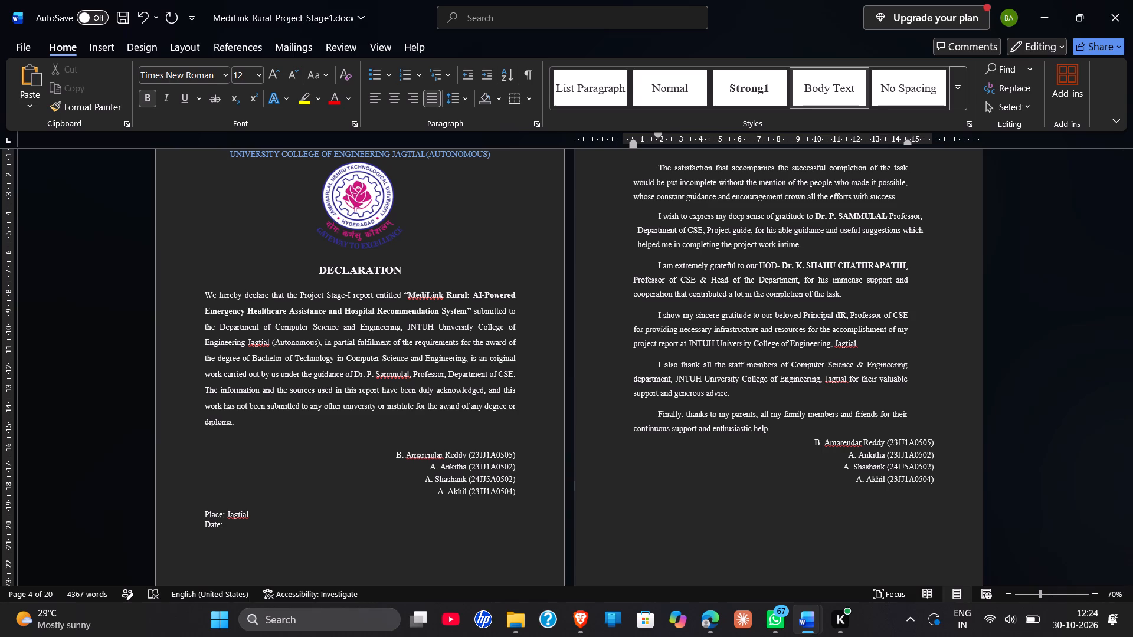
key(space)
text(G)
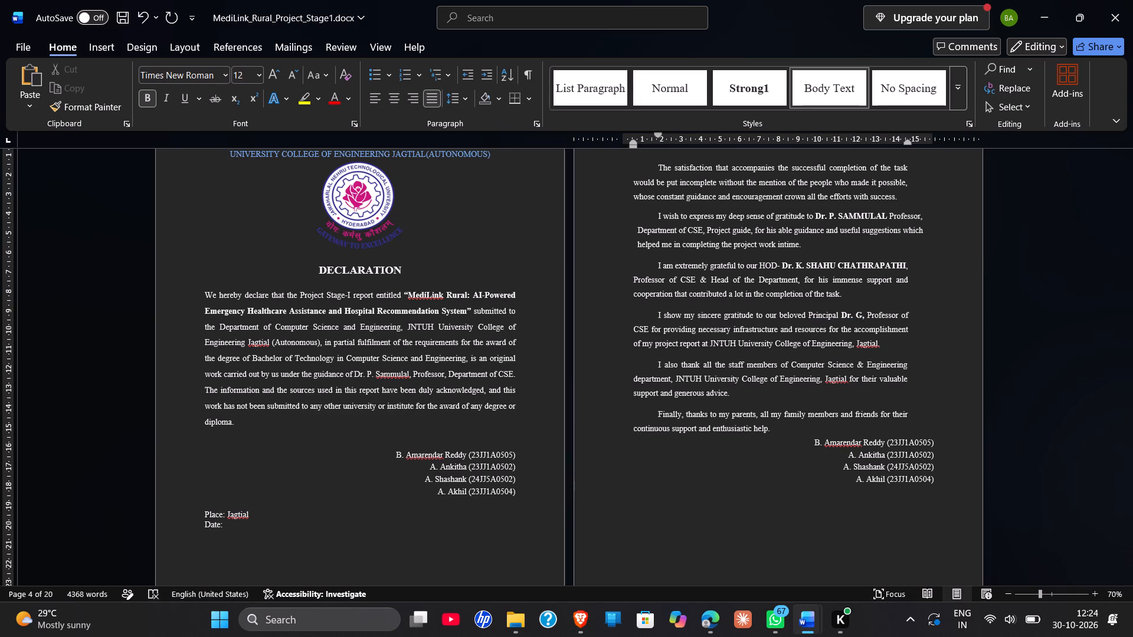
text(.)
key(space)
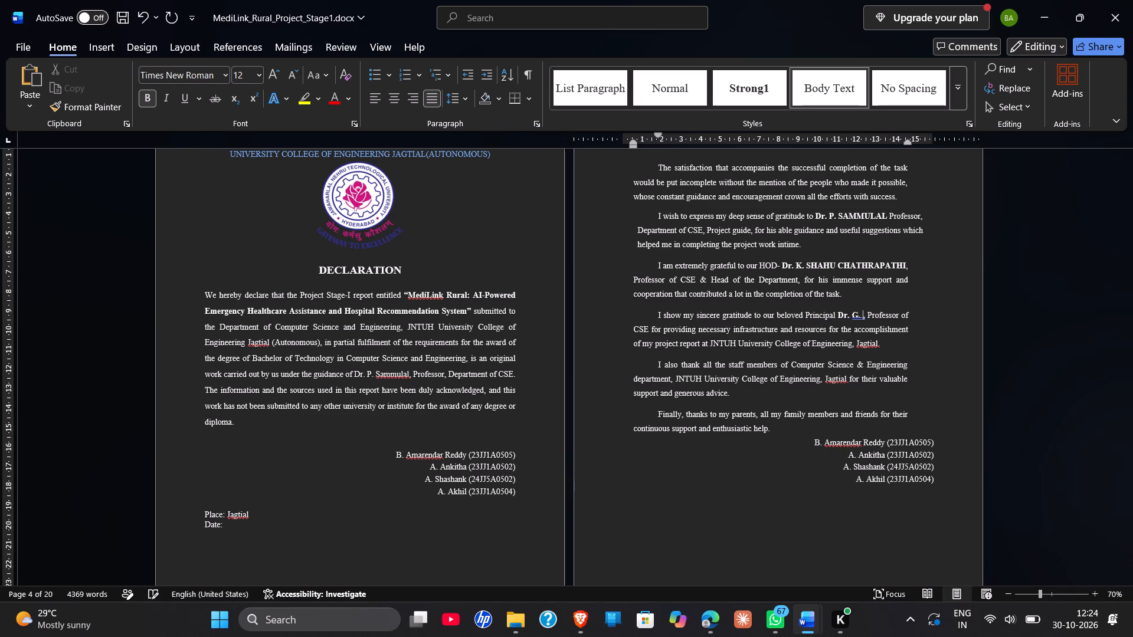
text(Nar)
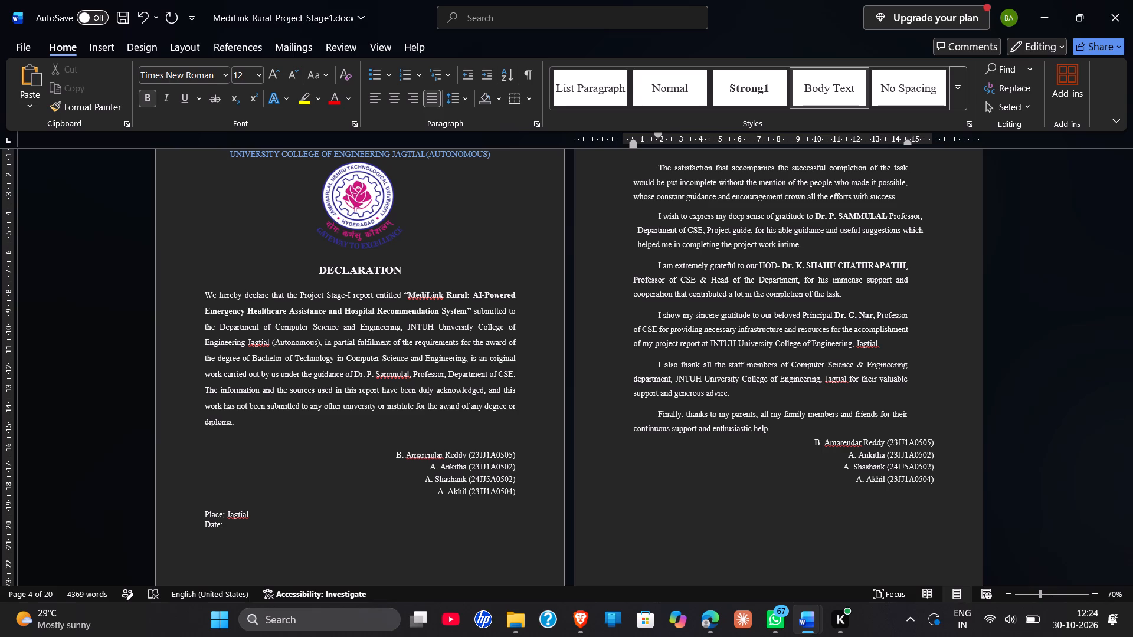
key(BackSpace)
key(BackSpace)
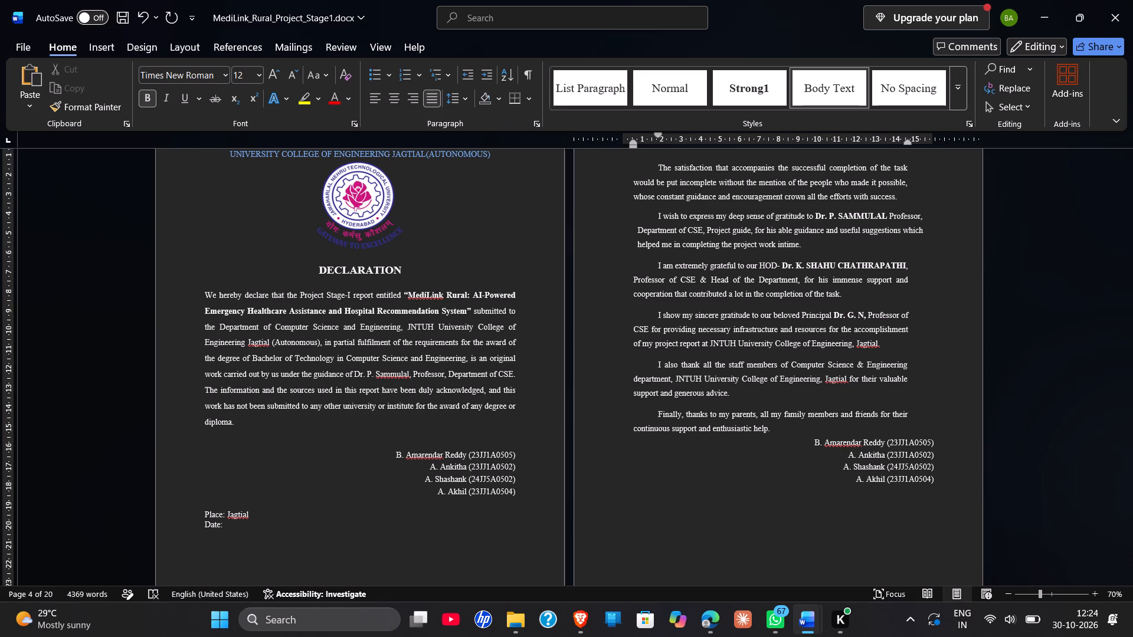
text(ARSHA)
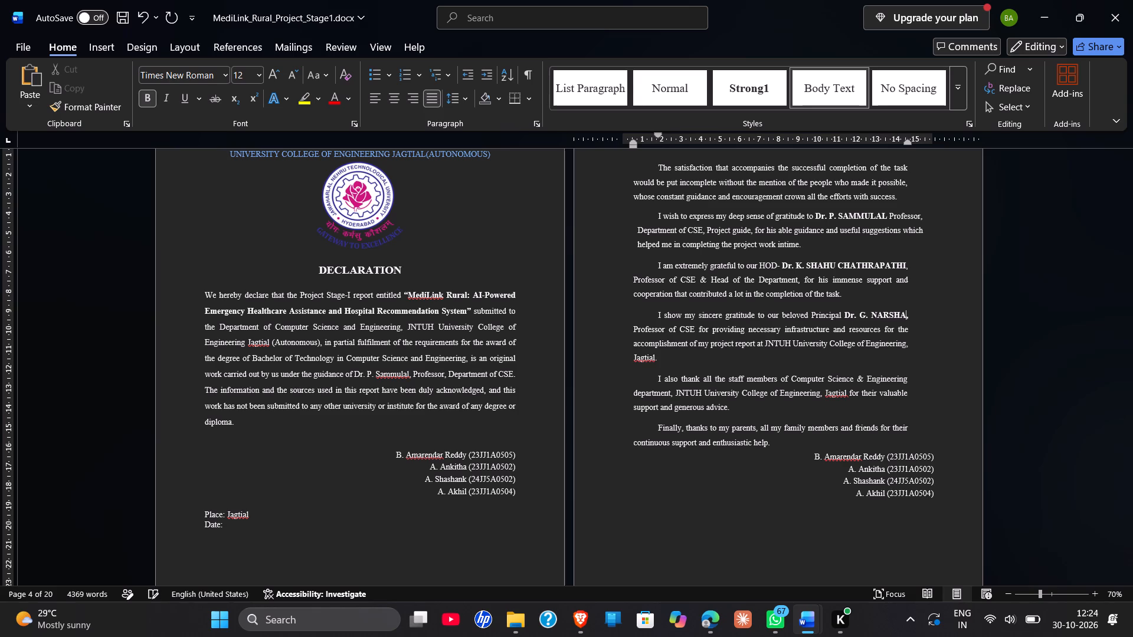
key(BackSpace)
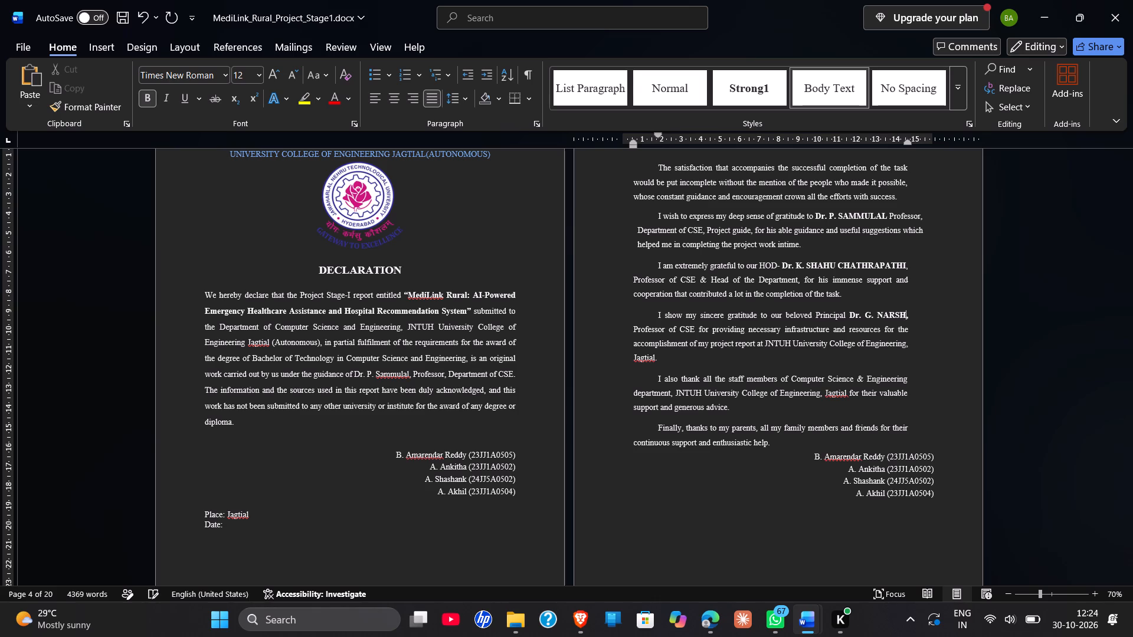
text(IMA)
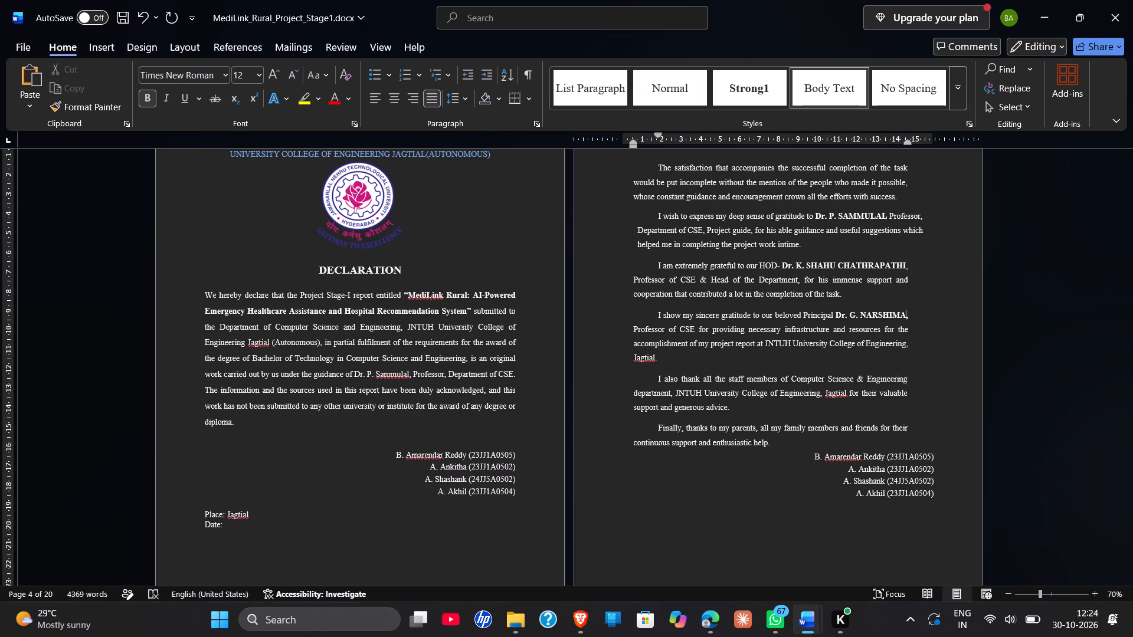
Insert "Senior" before "Professor of CSE" in the acknowledgement's Principal paragraph and remove the bold from that word.
scroll(856, 473, up, 1)
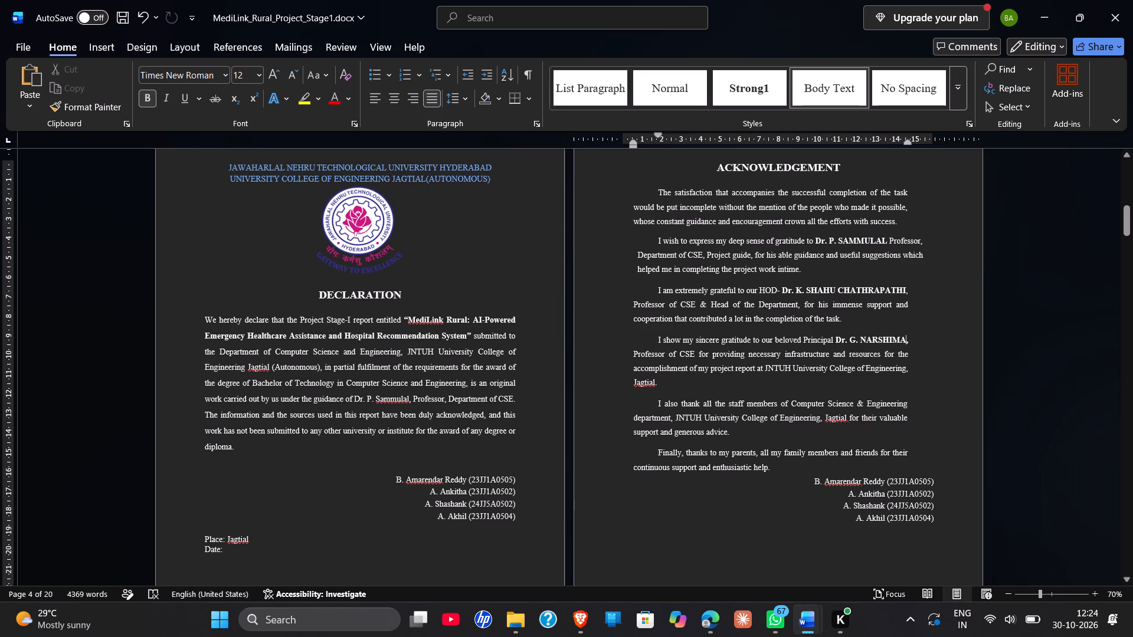
click(633, 358)
text(sE)
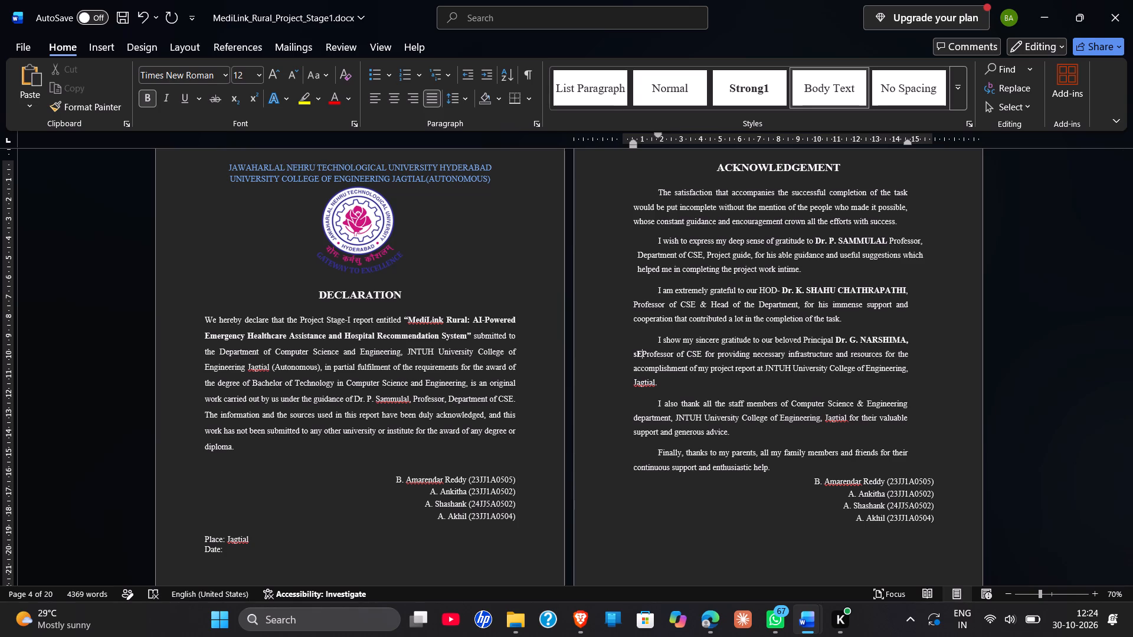
key(BackSpace)
key(BackSpace)
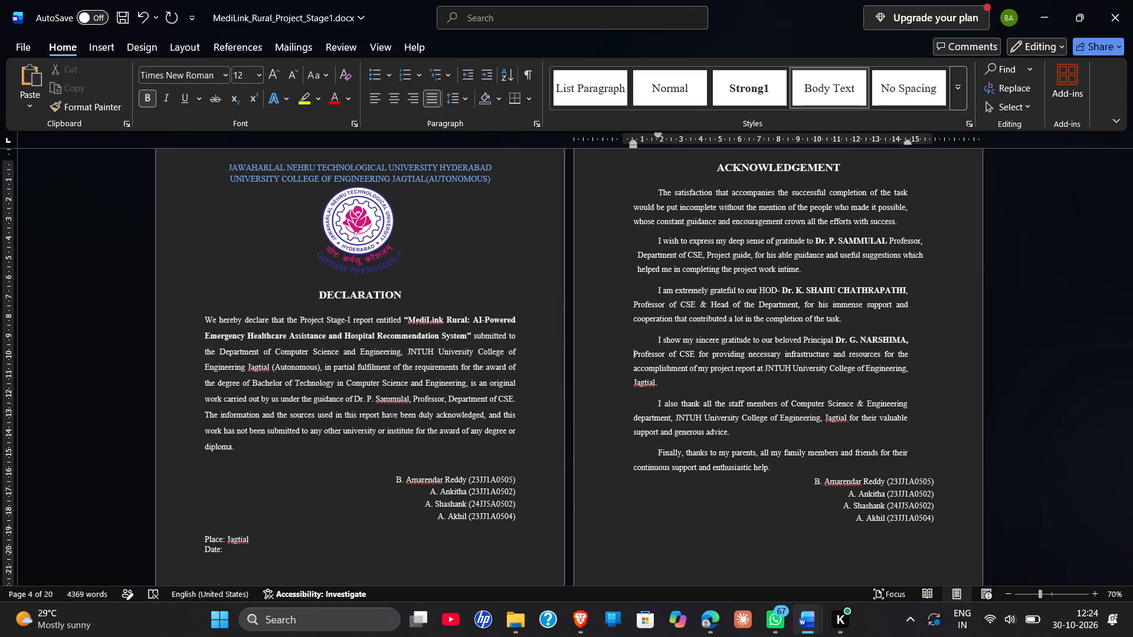
key(shift+s)
text(enior)
key(space)
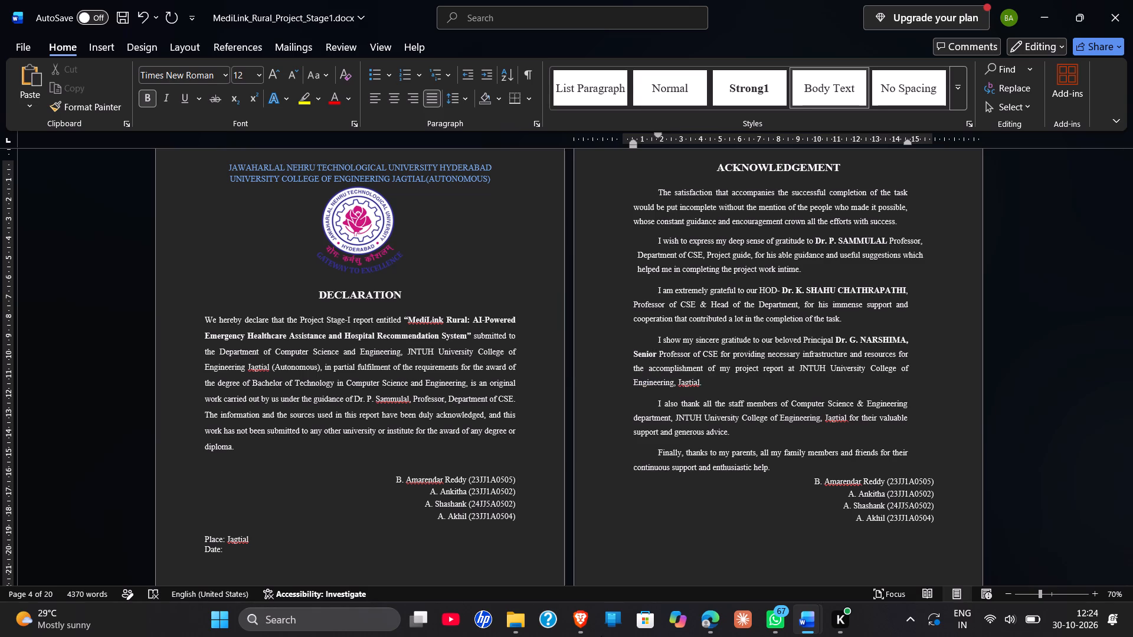
double_click(646, 353)
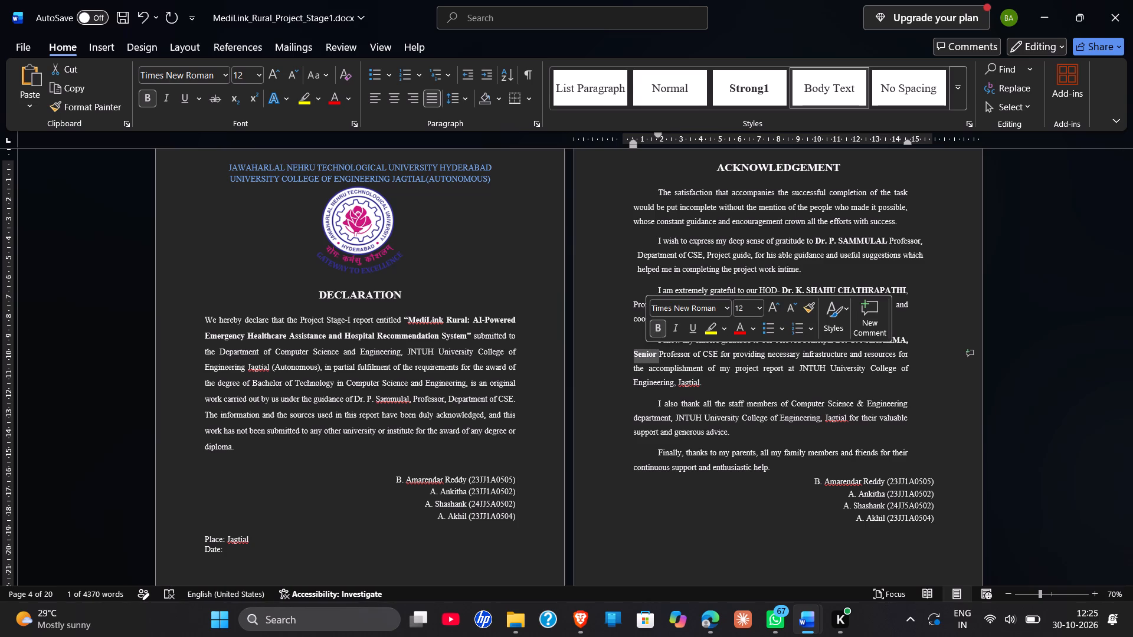
click(656, 327)
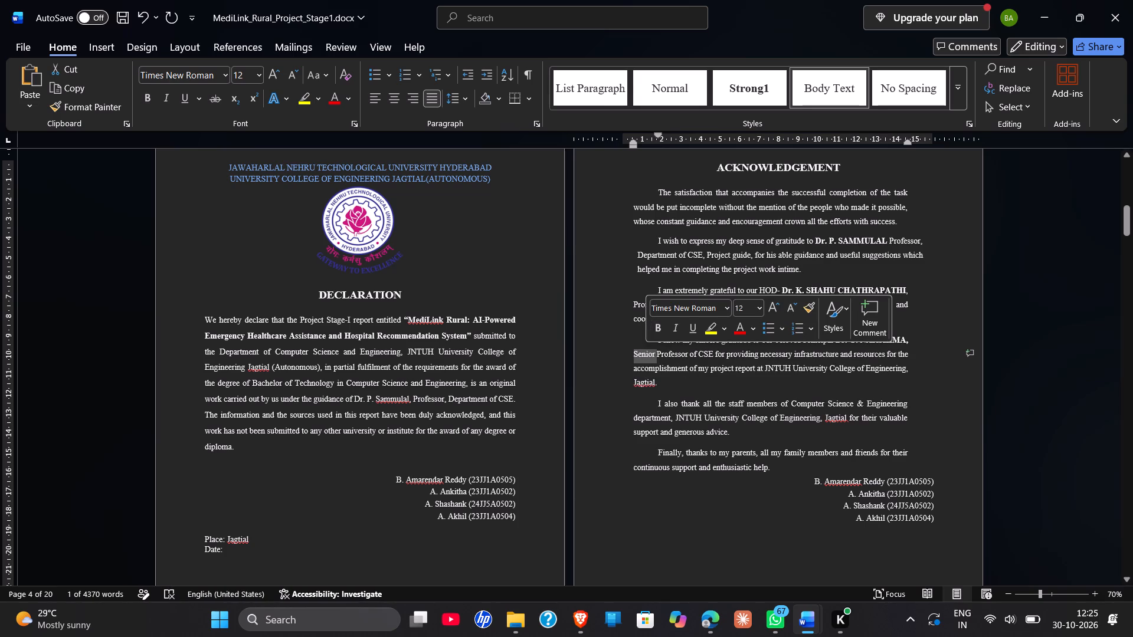
click(689, 385)
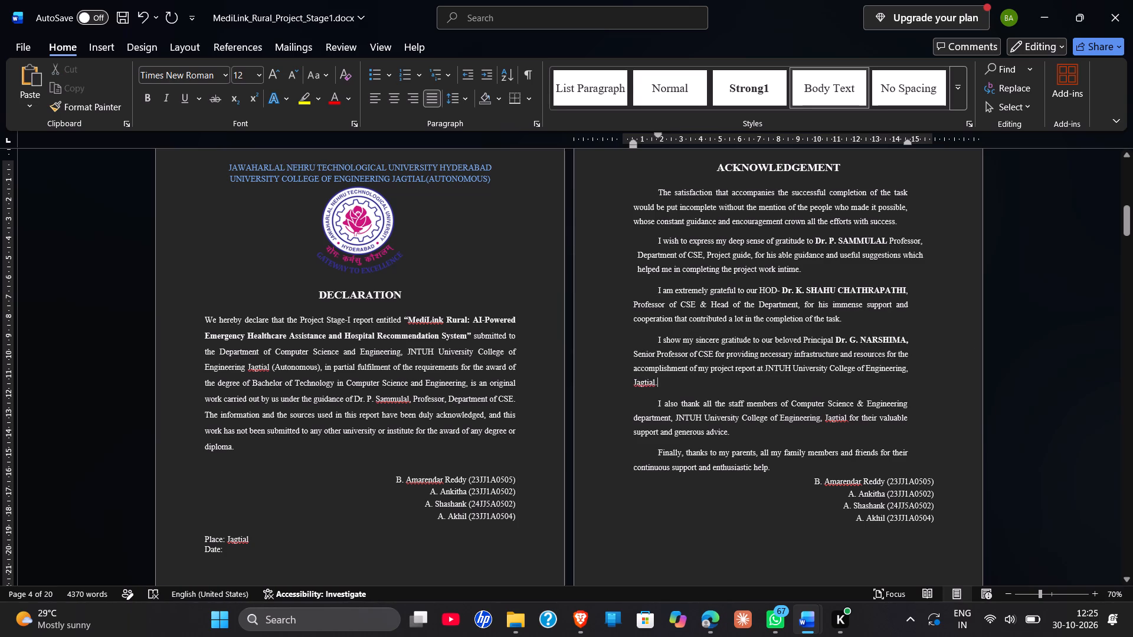
Review the rest of the report from the declaration's date line through the contents, chapters, tables and figures to the references.
scroll(816, 393, down, 9)
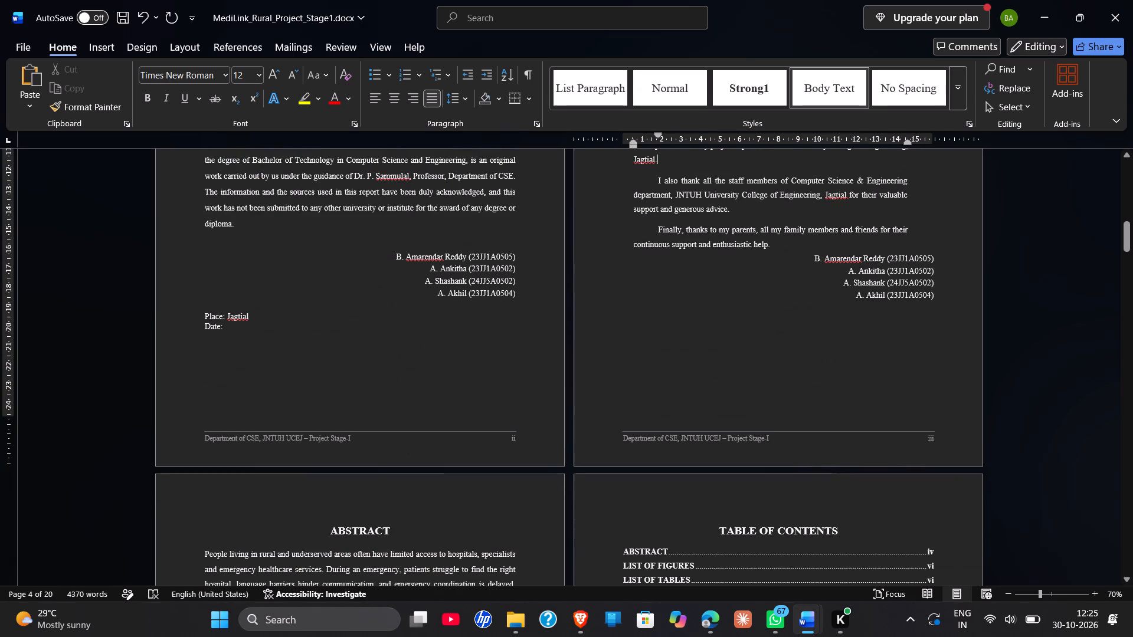
click(237, 327)
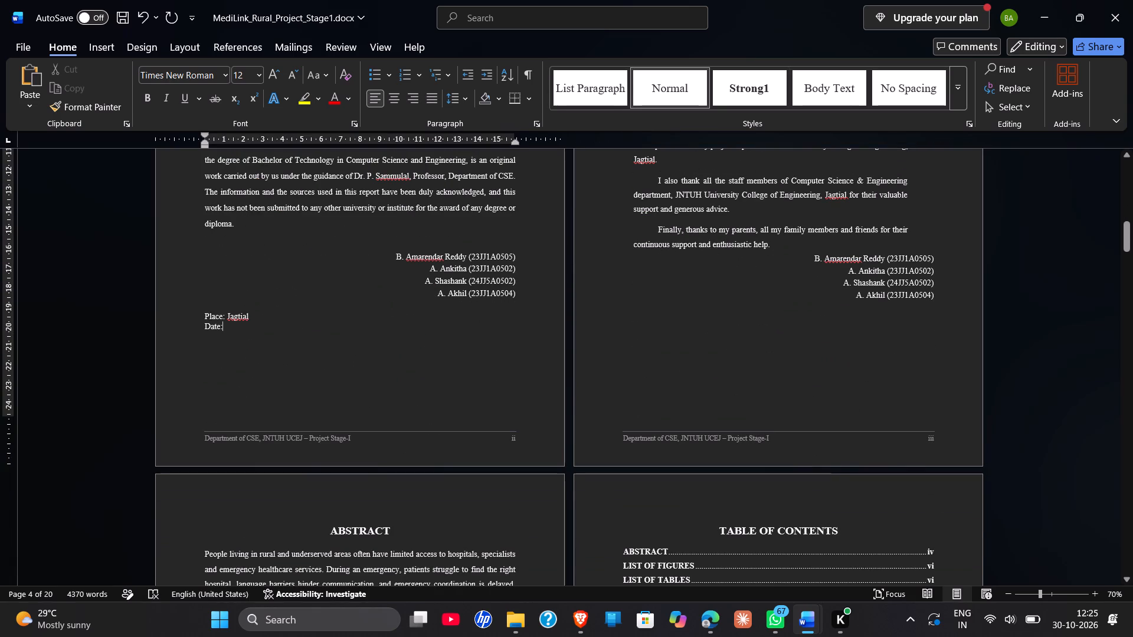
scroll(381, 333, down, 3)
scroll(578, 314, down, 12)
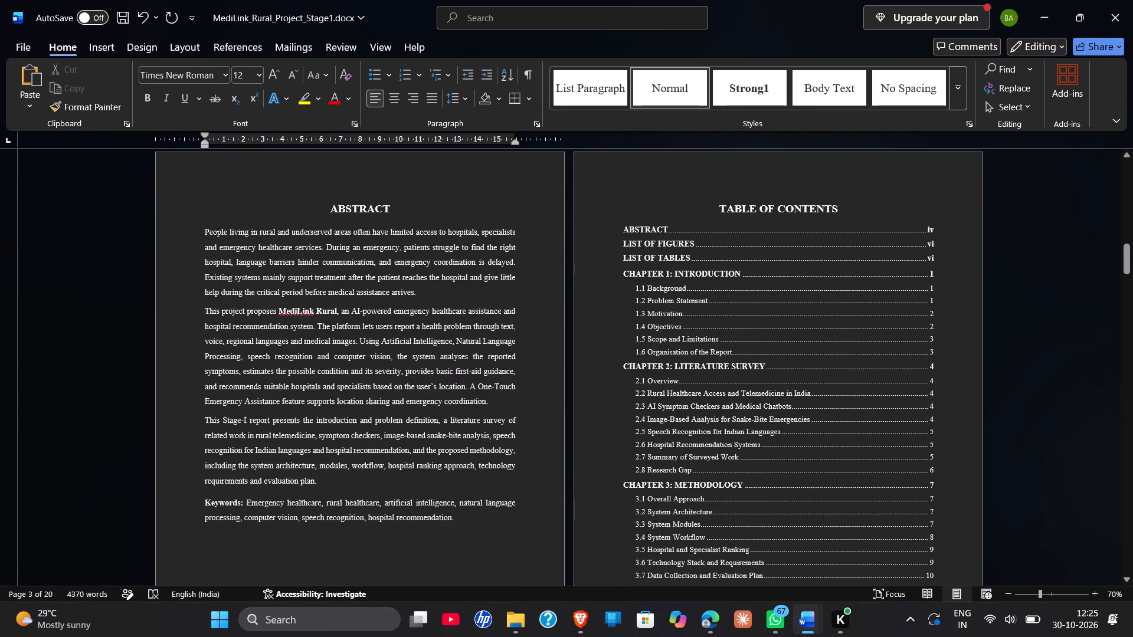
scroll(358, 324, up, 2)
scroll(155, 636, down, 1)
scroll(791, 275, down, 13)
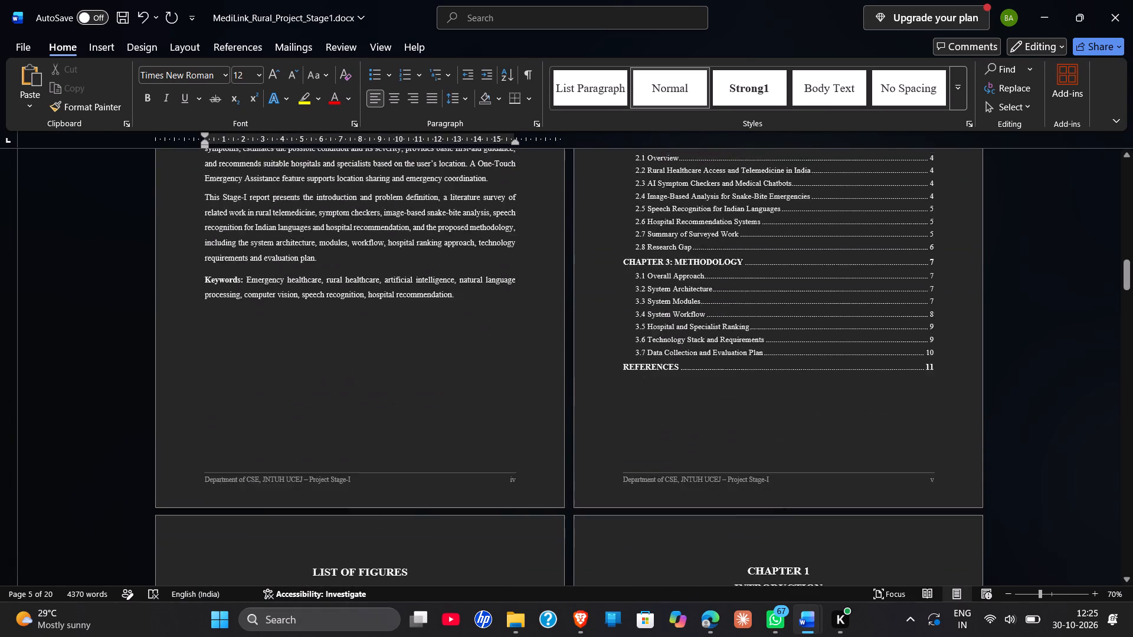
scroll(791, 275, down, 6)
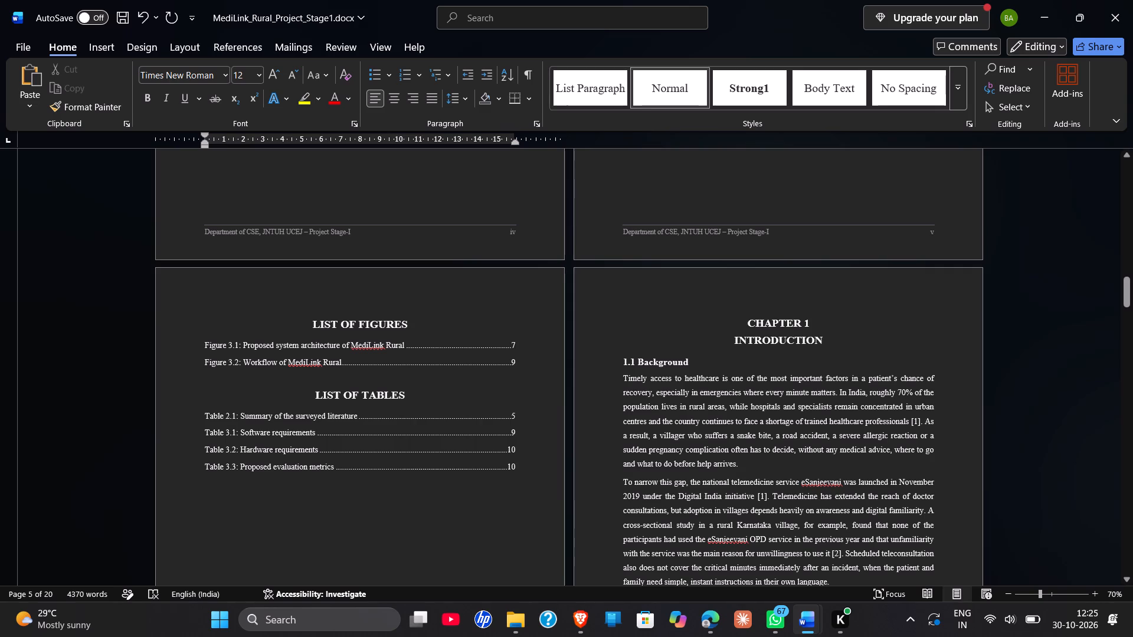
scroll(775, 308, down, 19)
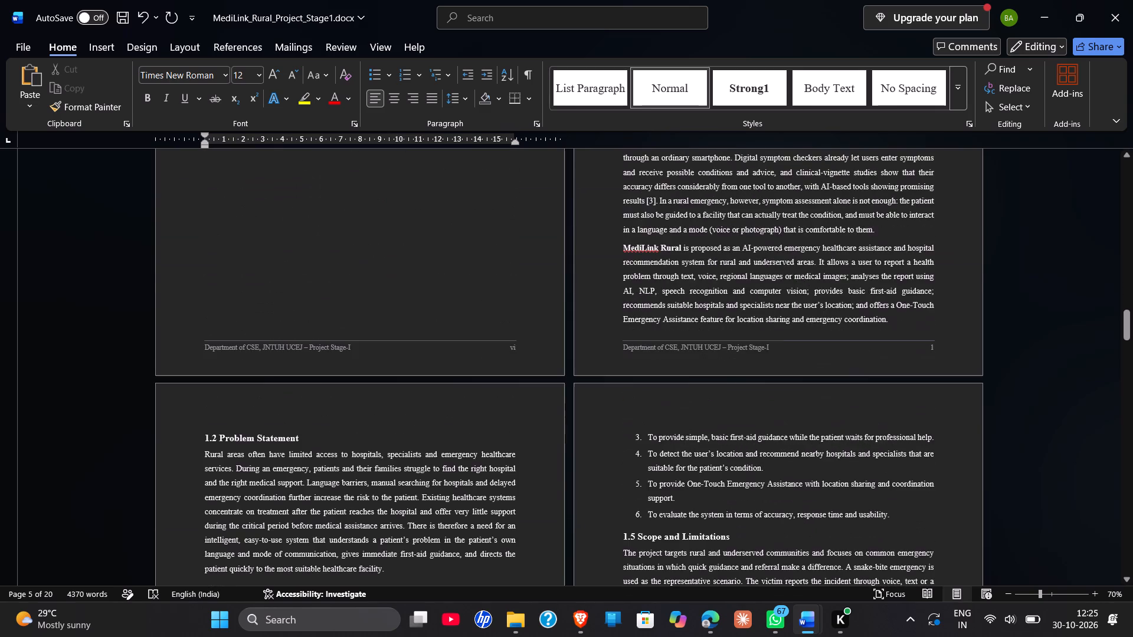
scroll(777, 309, down, 8)
scroll(260, 420, down, 17)
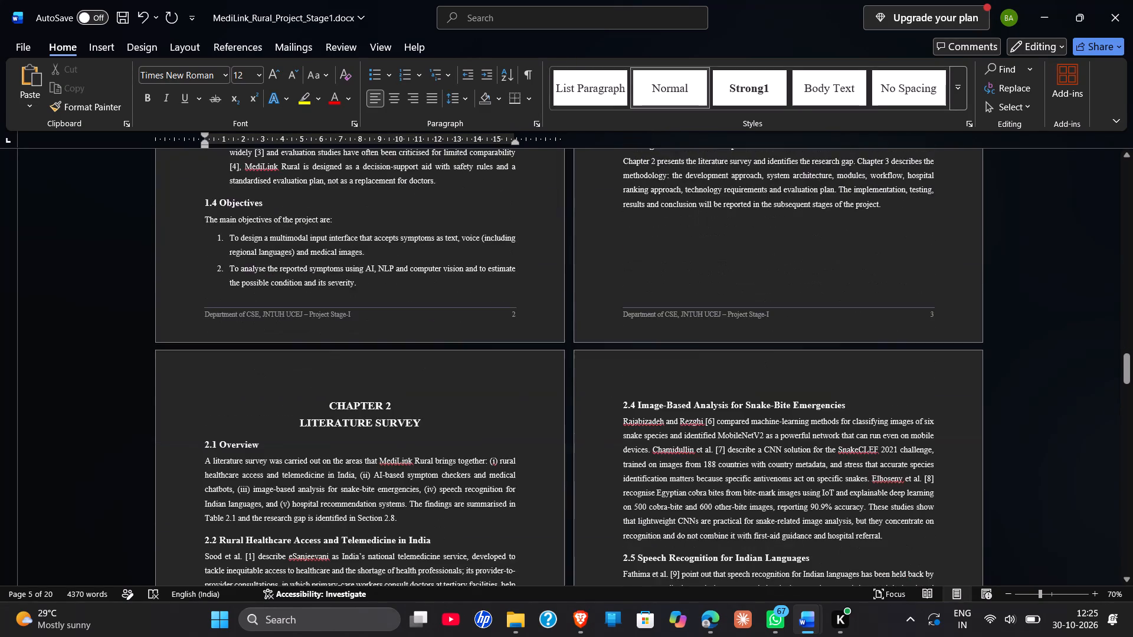
scroll(713, 395, down, 18)
scroll(714, 395, down, 4)
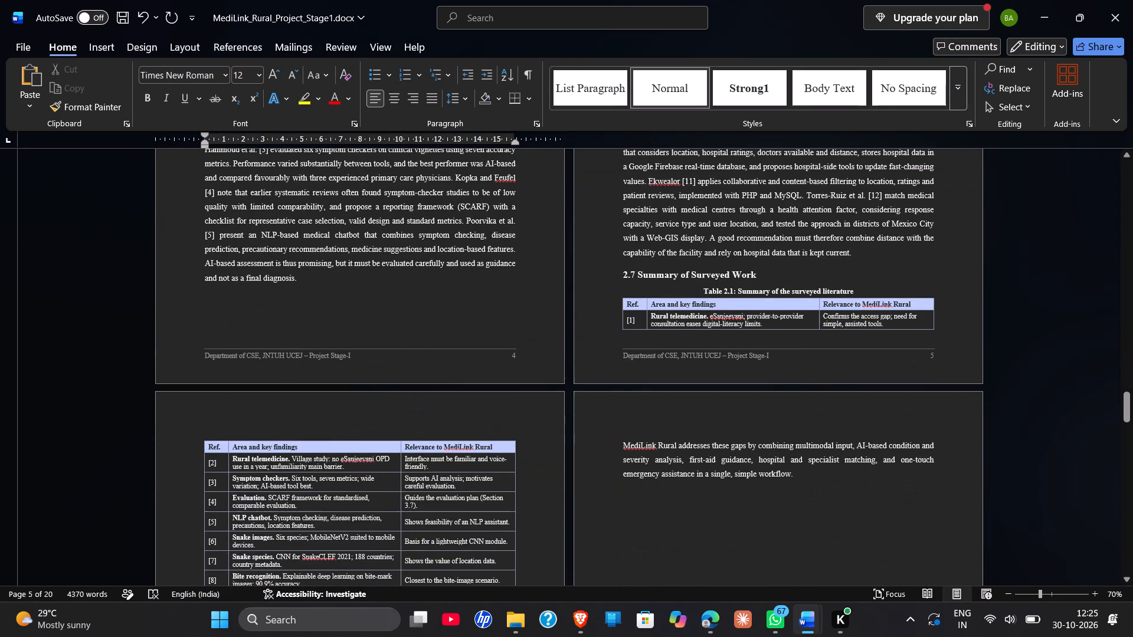
scroll(714, 395, down, 6)
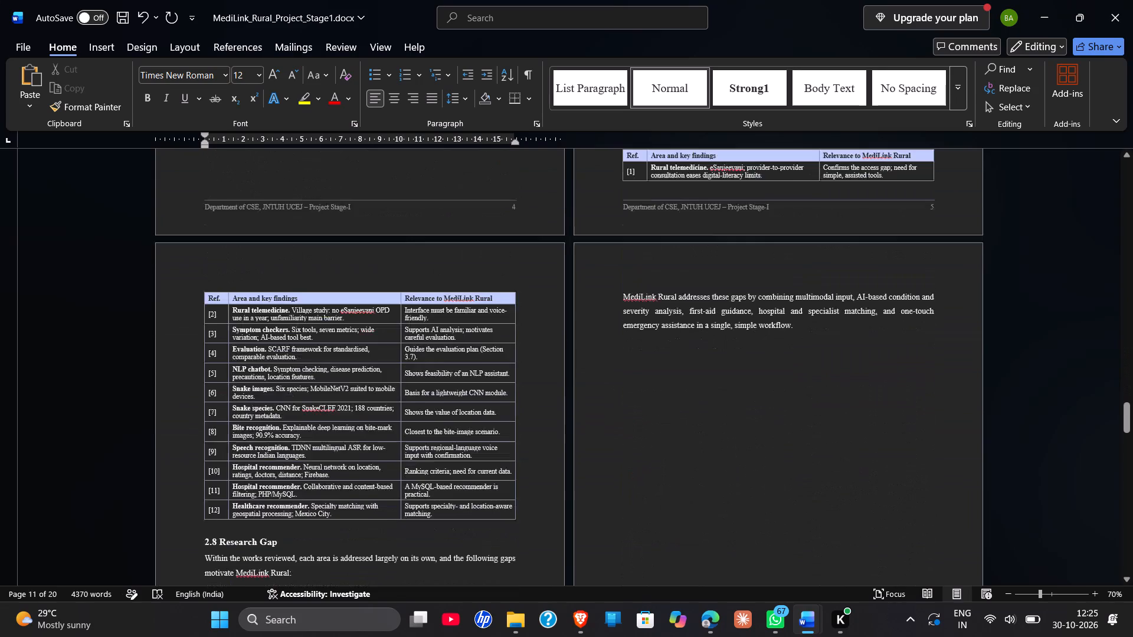
scroll(716, 395, down, 20)
scroll(716, 395, down, 14)
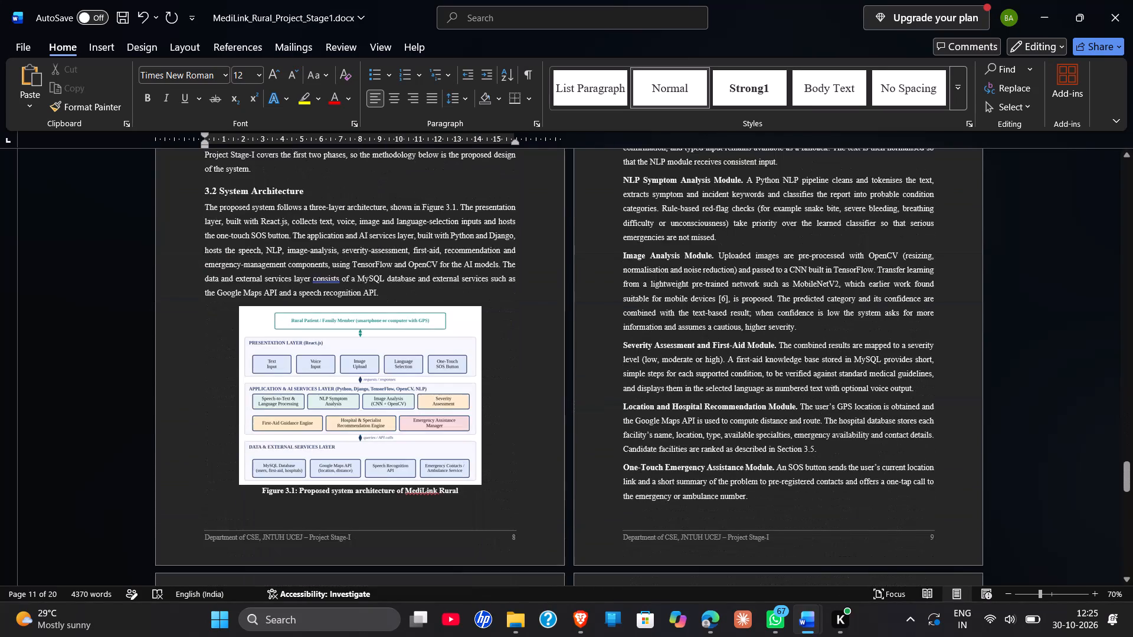
scroll(407, 459, down, 19)
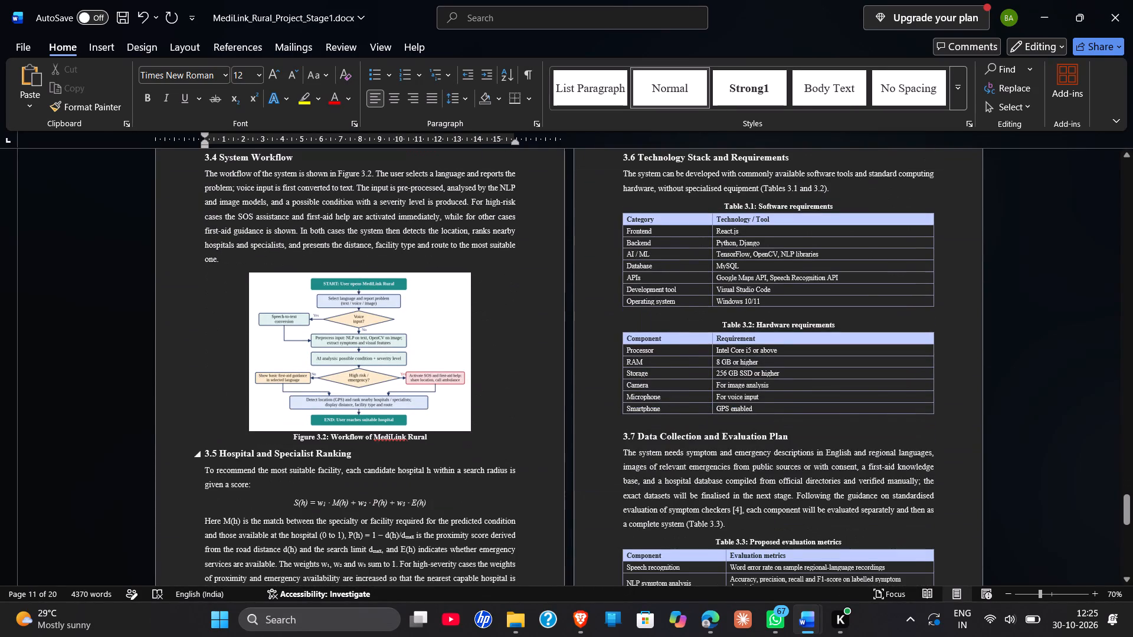
scroll(905, 485, down, 20)
scroll(905, 485, down, 6)
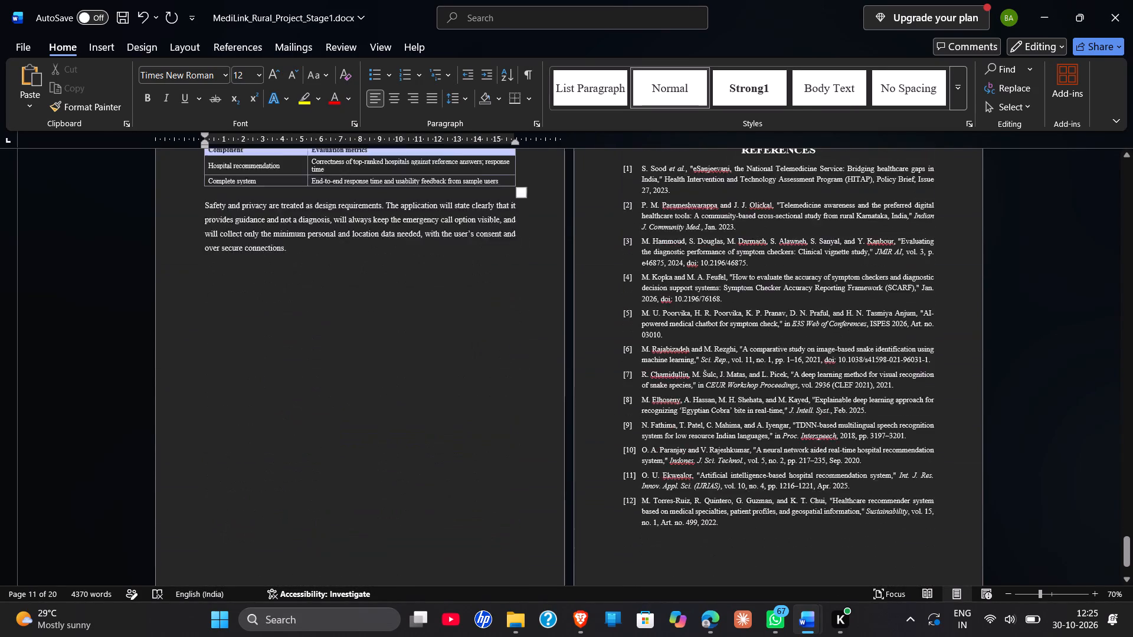
scroll(791, 465, down, 1)
scroll(679, 454, down, 3)
scroll(751, 443, up, 2)
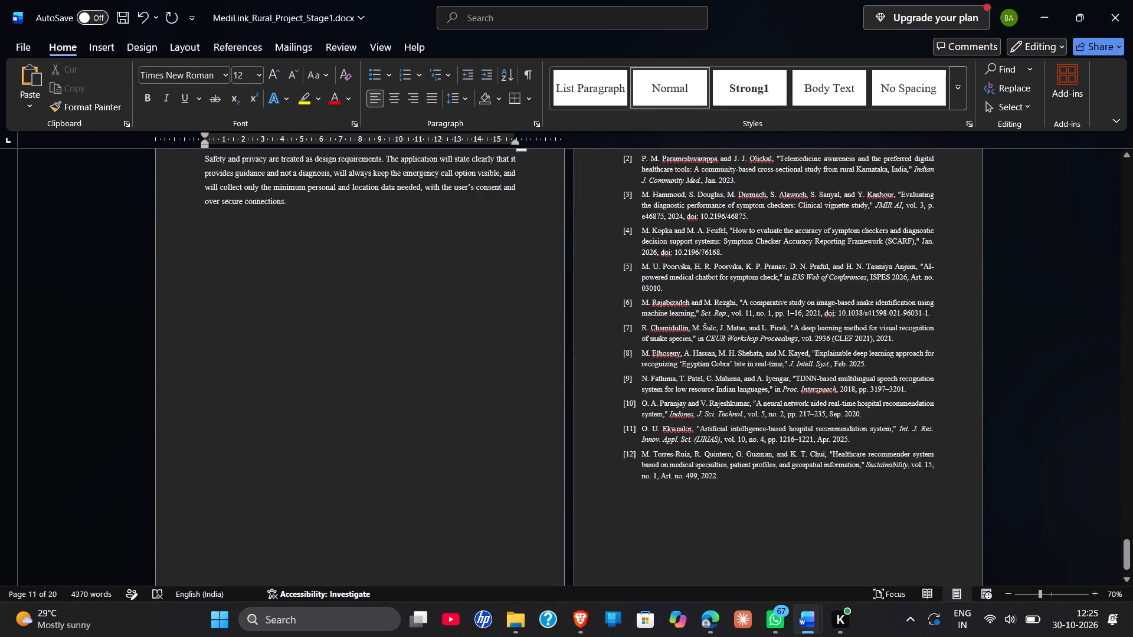
scroll(751, 443, up, 3)
scroll(665, 434, down, 5)
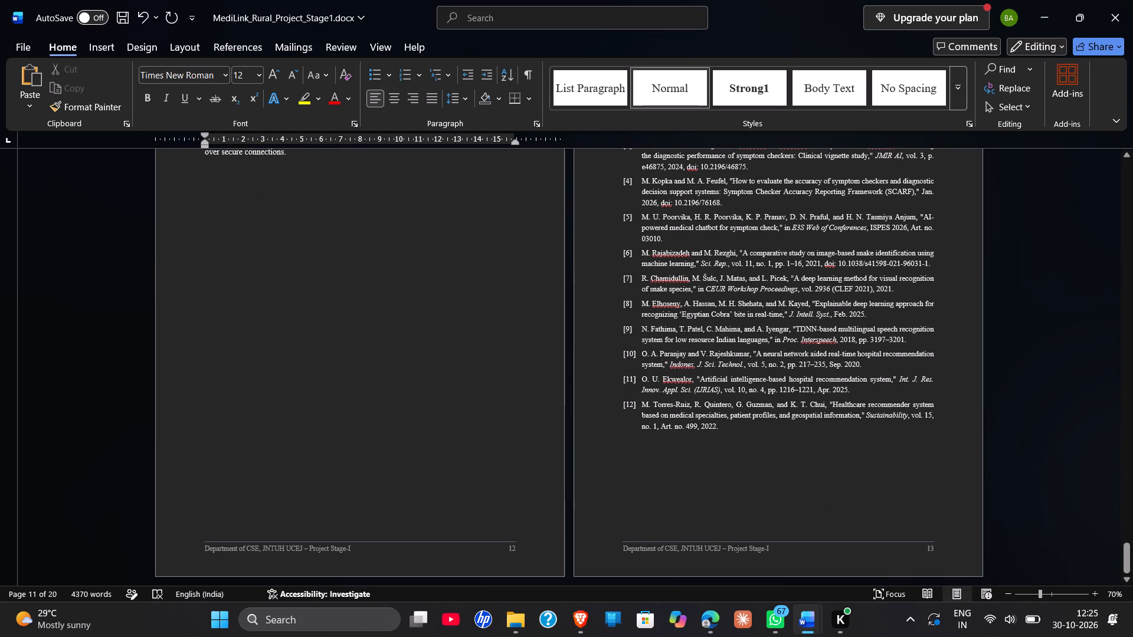
scroll(725, 428, down, 12)
scroll(725, 426, up, 7)
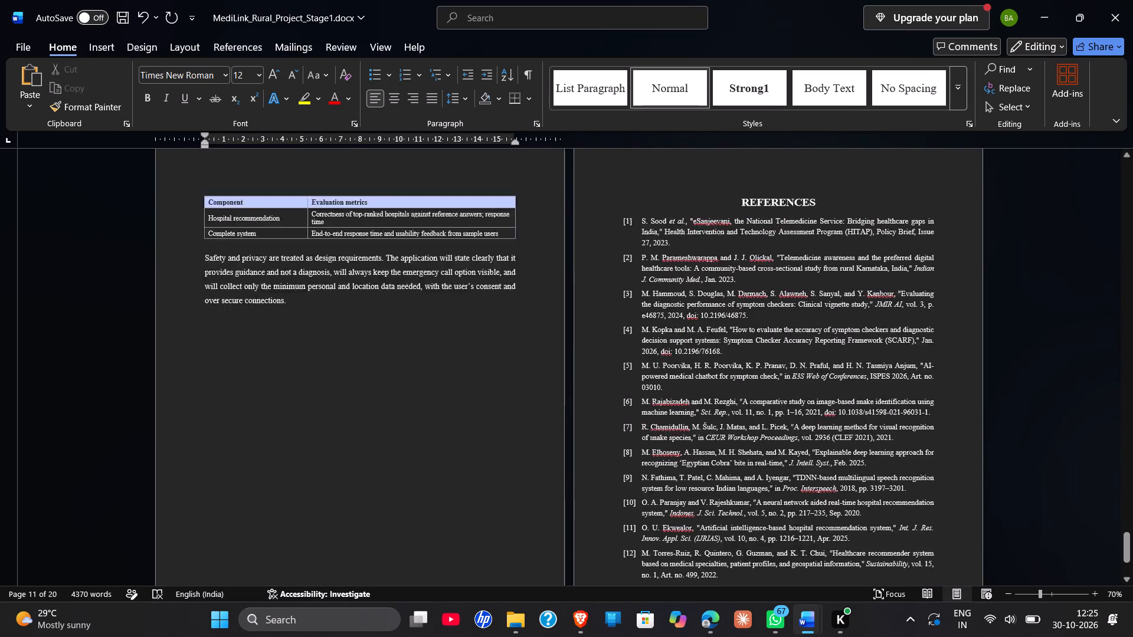
scroll(725, 426, up, 2)
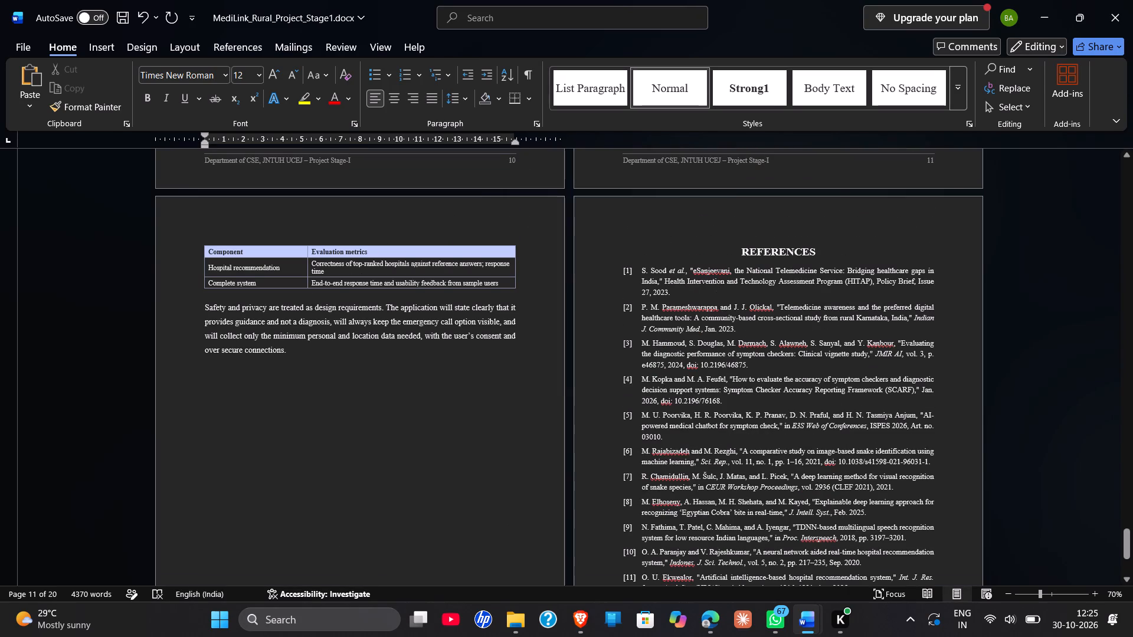
Save the report document.
key(ctrl+s)
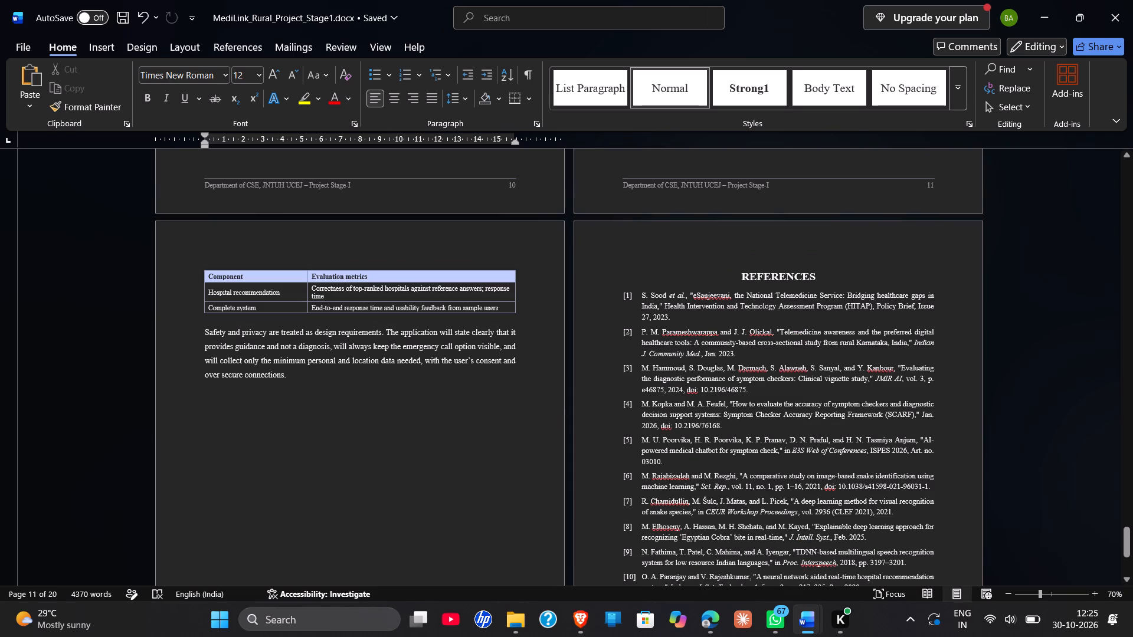
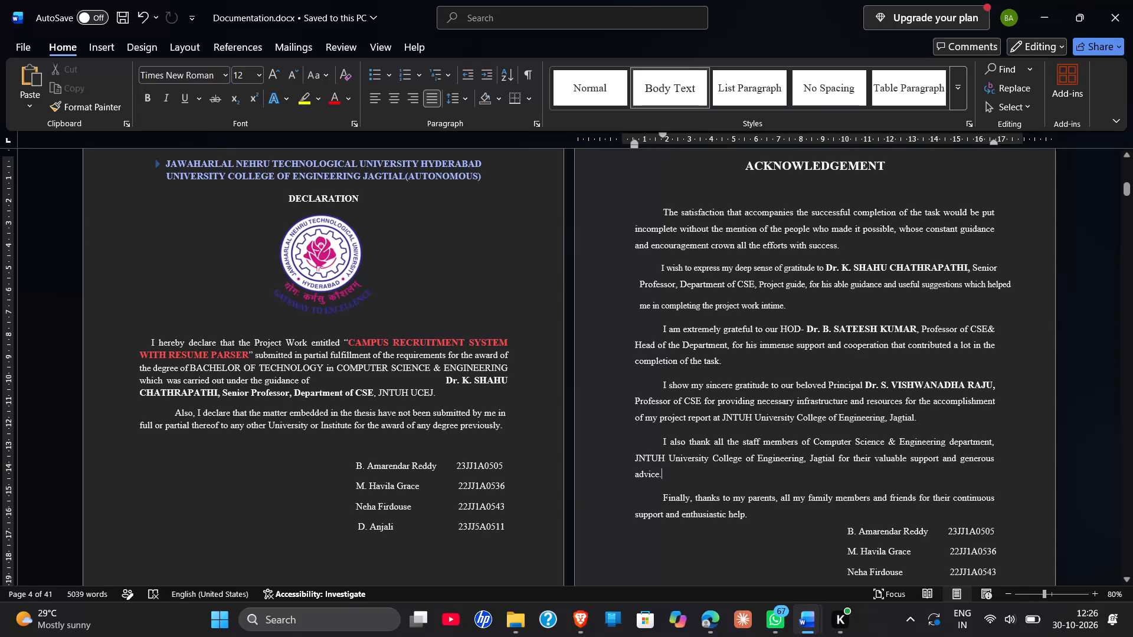
Leave the report for the desktop and open Google Chrome.
key(super+d)
click(442, 114)
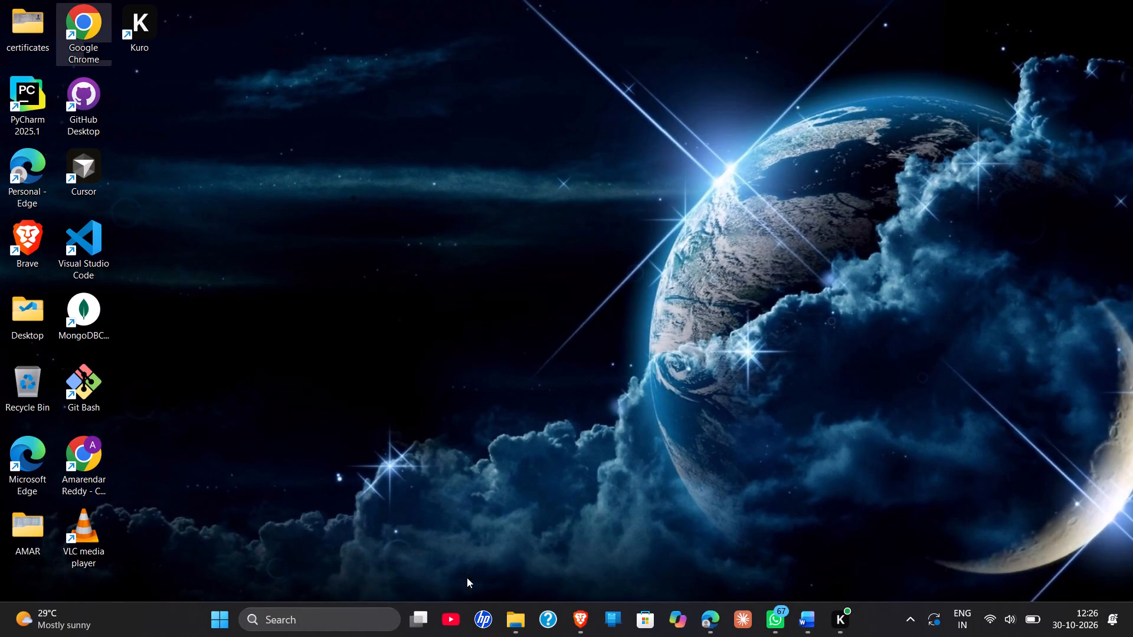
double_click(73, 31)
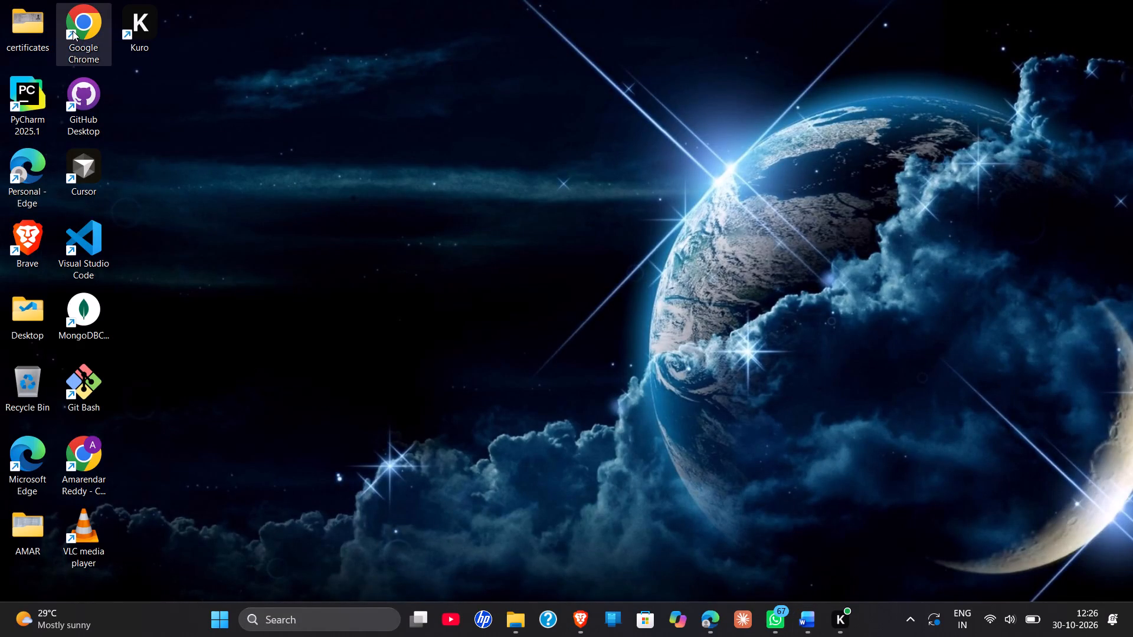
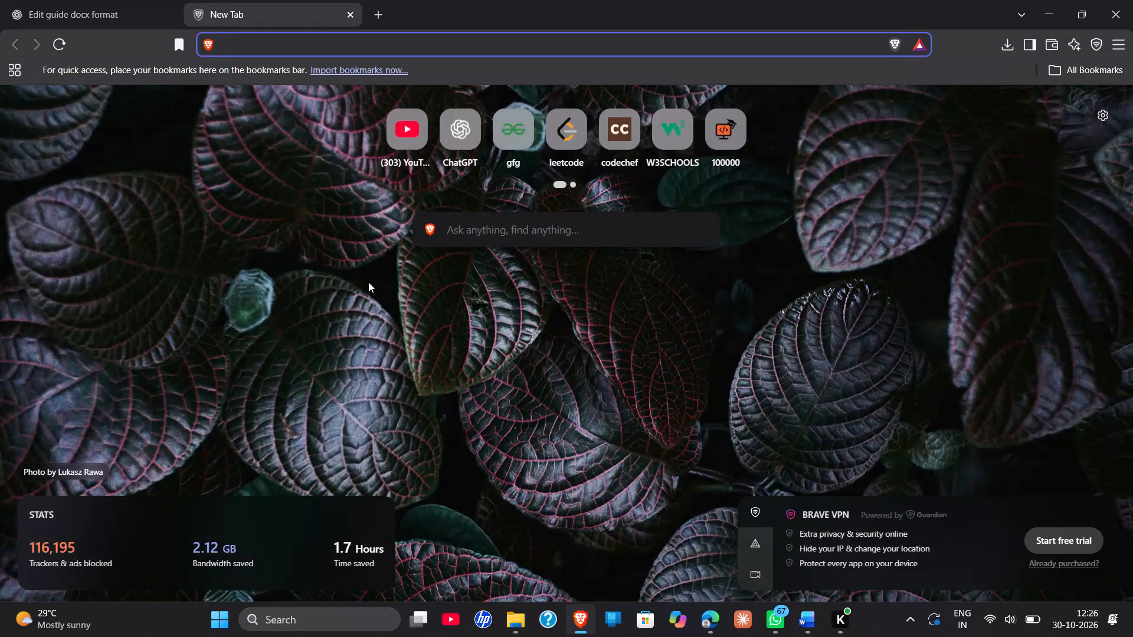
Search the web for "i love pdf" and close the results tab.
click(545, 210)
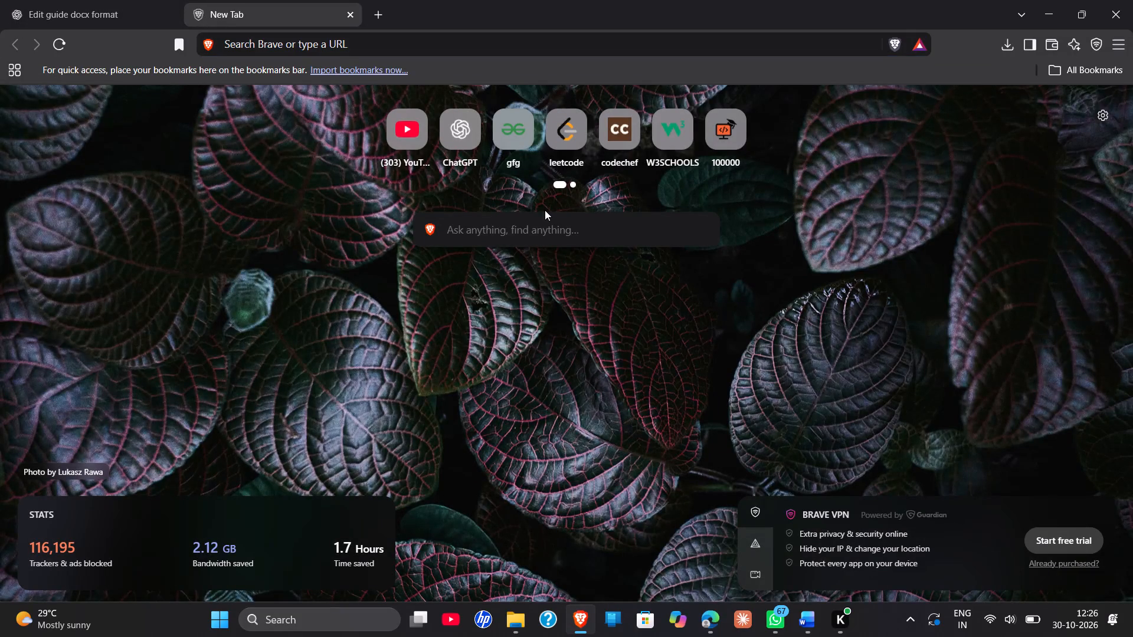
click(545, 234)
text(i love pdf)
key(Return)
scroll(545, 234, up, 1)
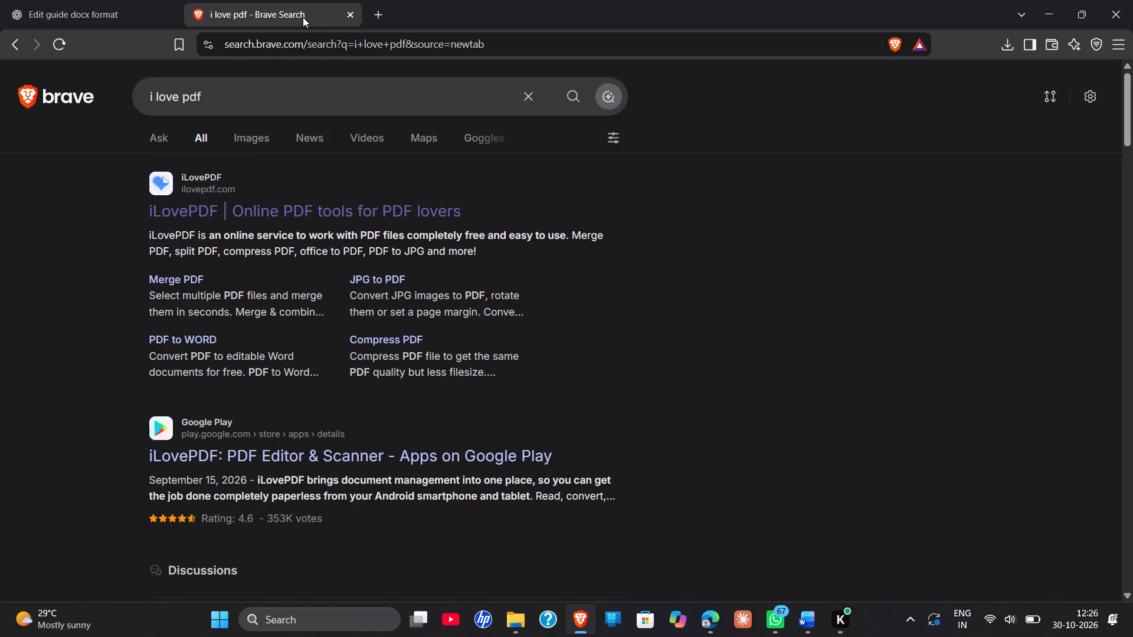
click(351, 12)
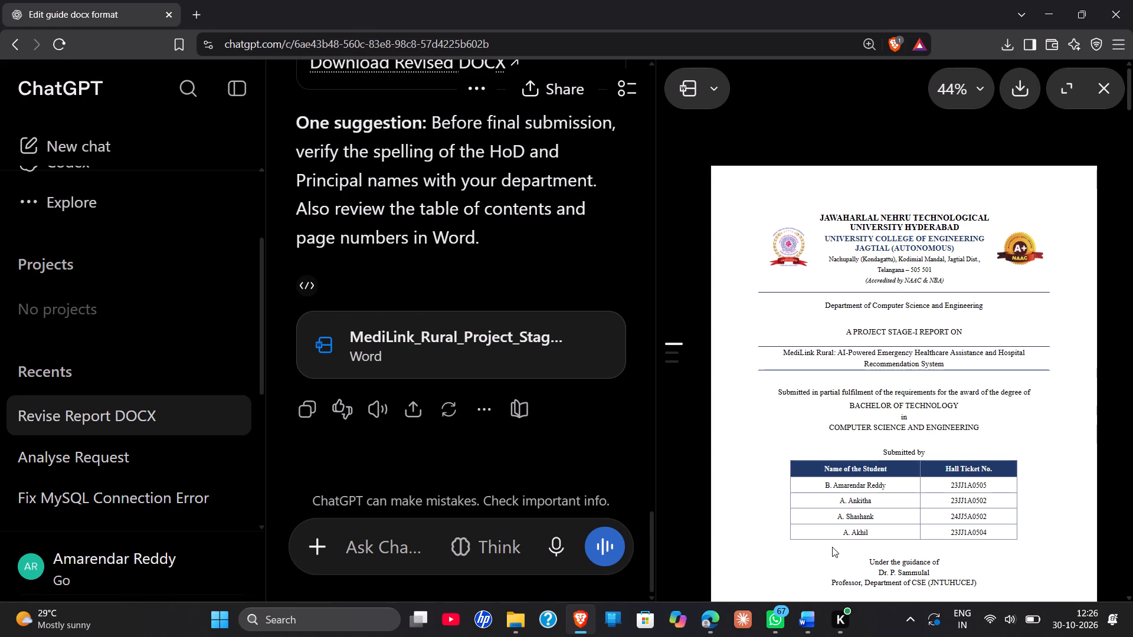
Switch to the MediLink_Rural_Project_Stage1 report in Word and publish it as a standard-quality PDF in the major project folder.
click(816, 626)
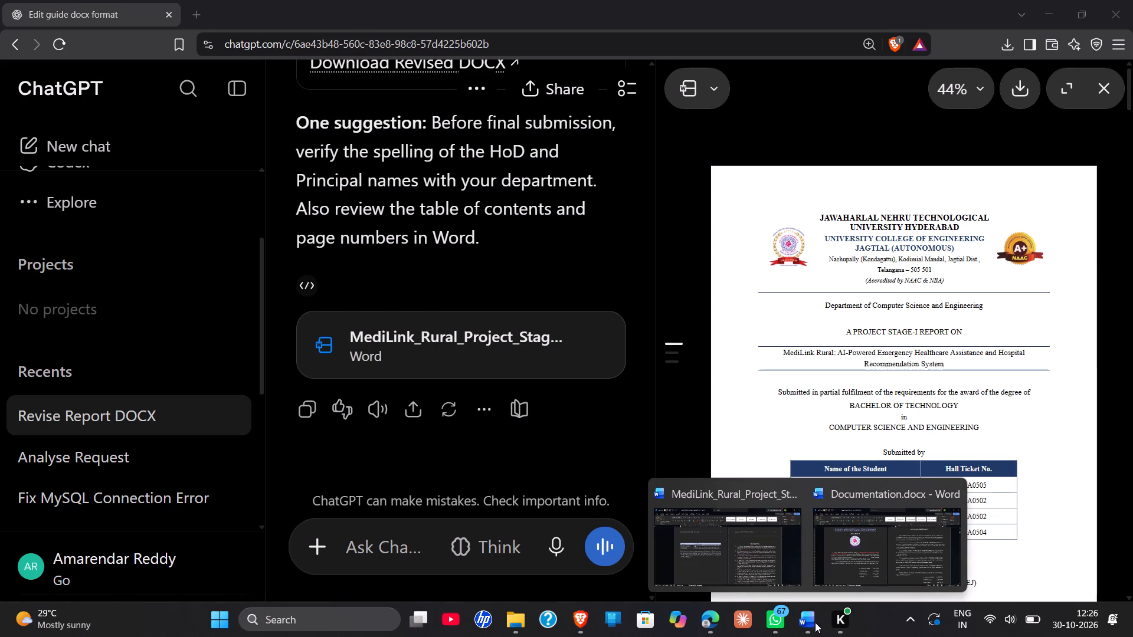
click(723, 554)
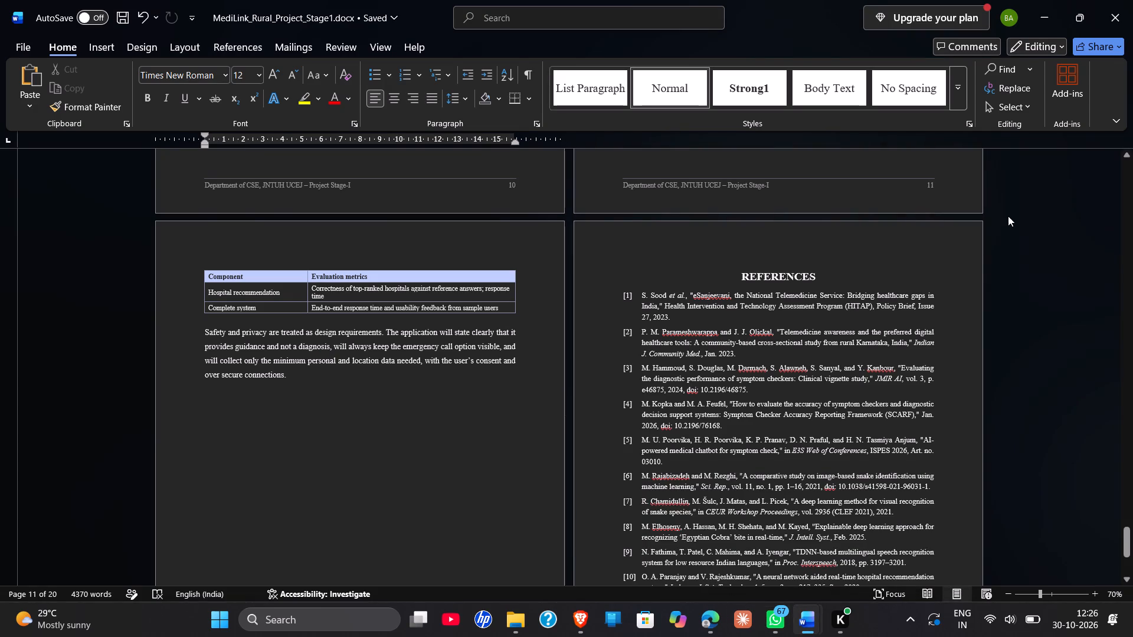
click(17, 40)
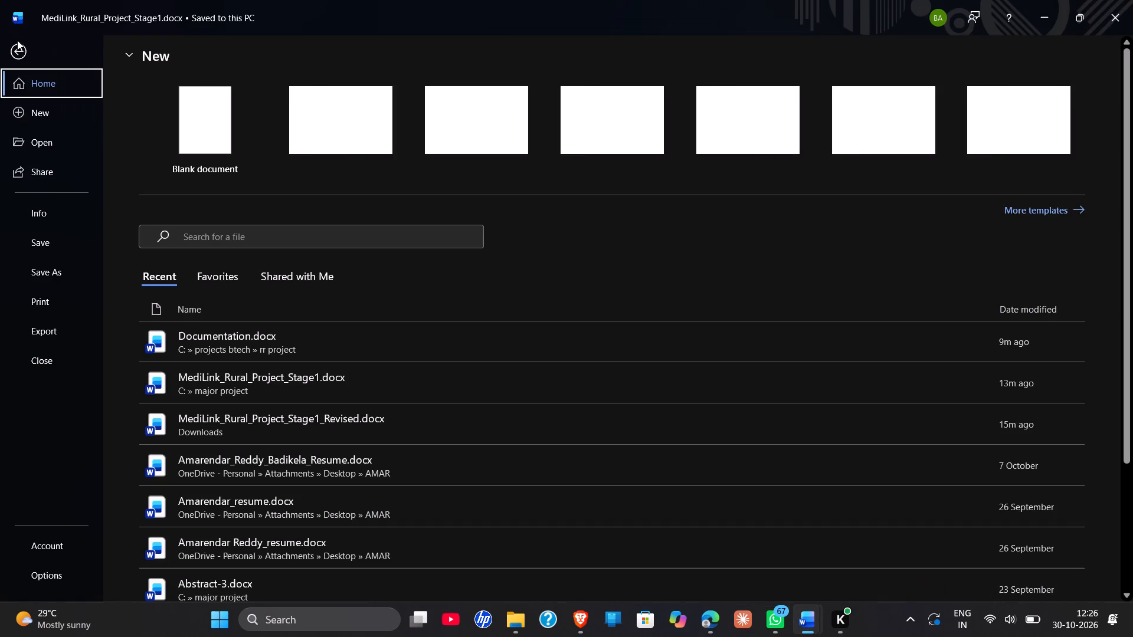
click(63, 326)
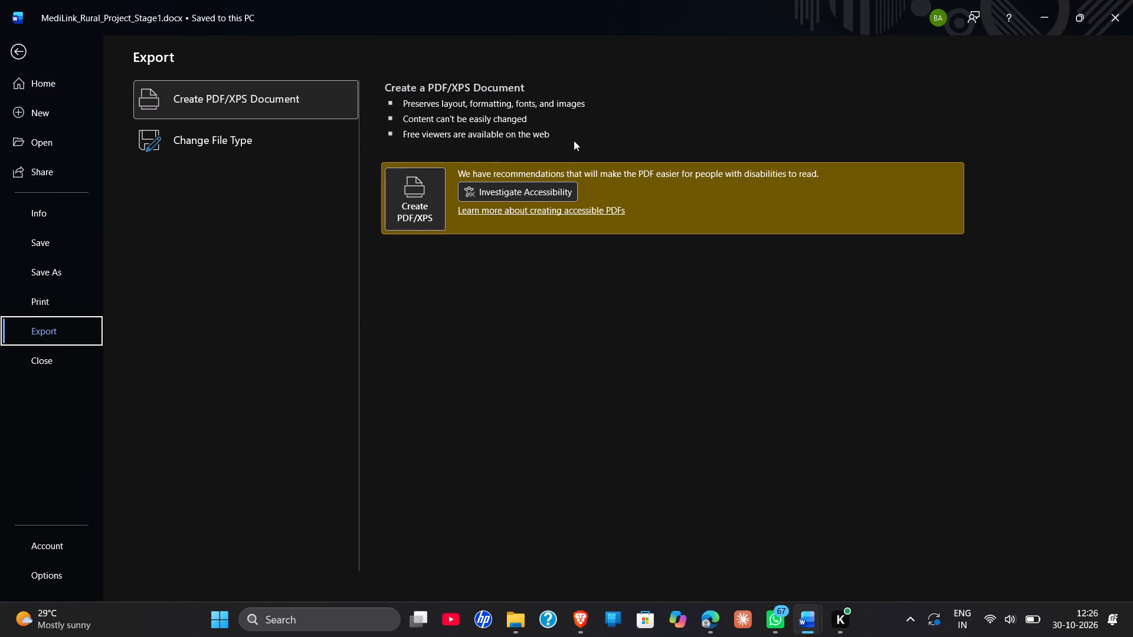
click(398, 191)
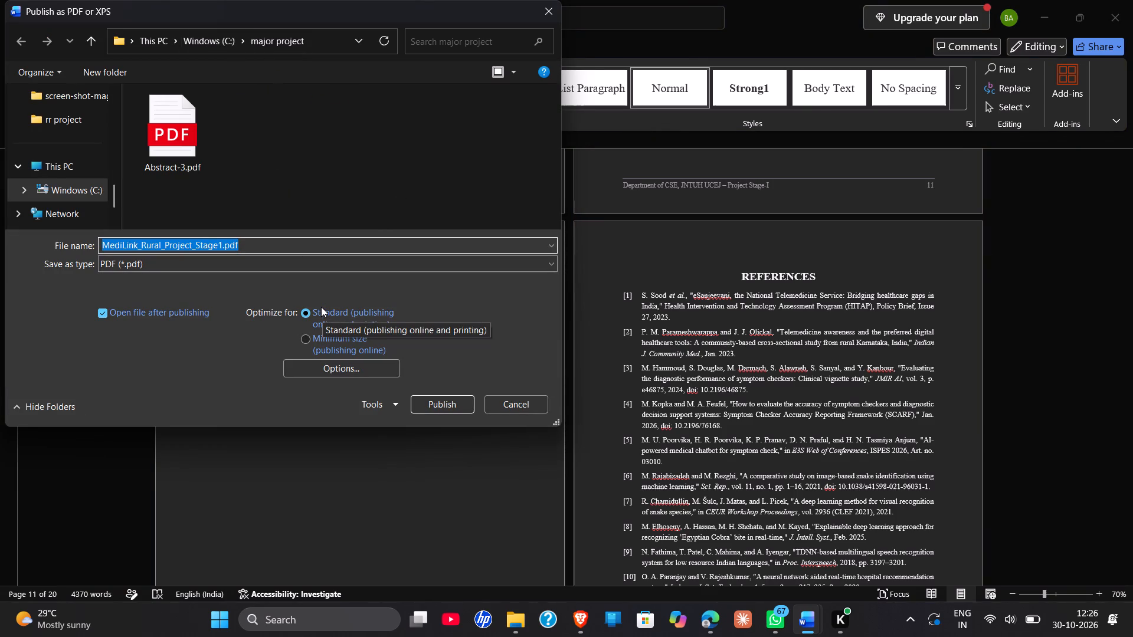
click(457, 406)
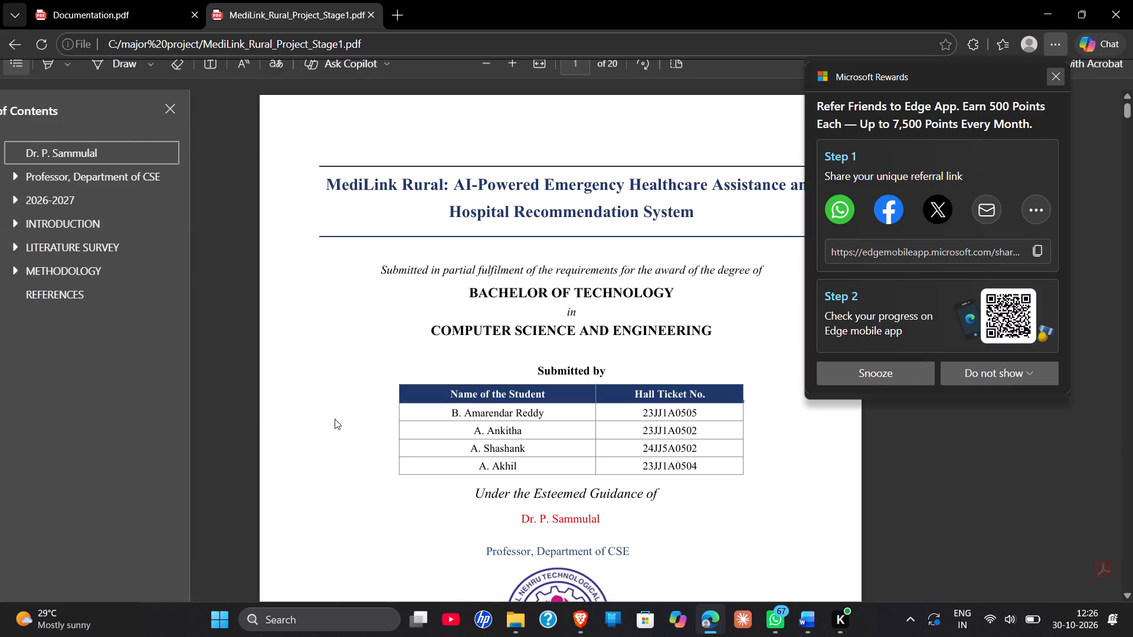
Dismiss the rewards pop-up and examine the cover, certificate and declaration pages of the exported MediLink PDF.
scroll(335, 419, down, 13)
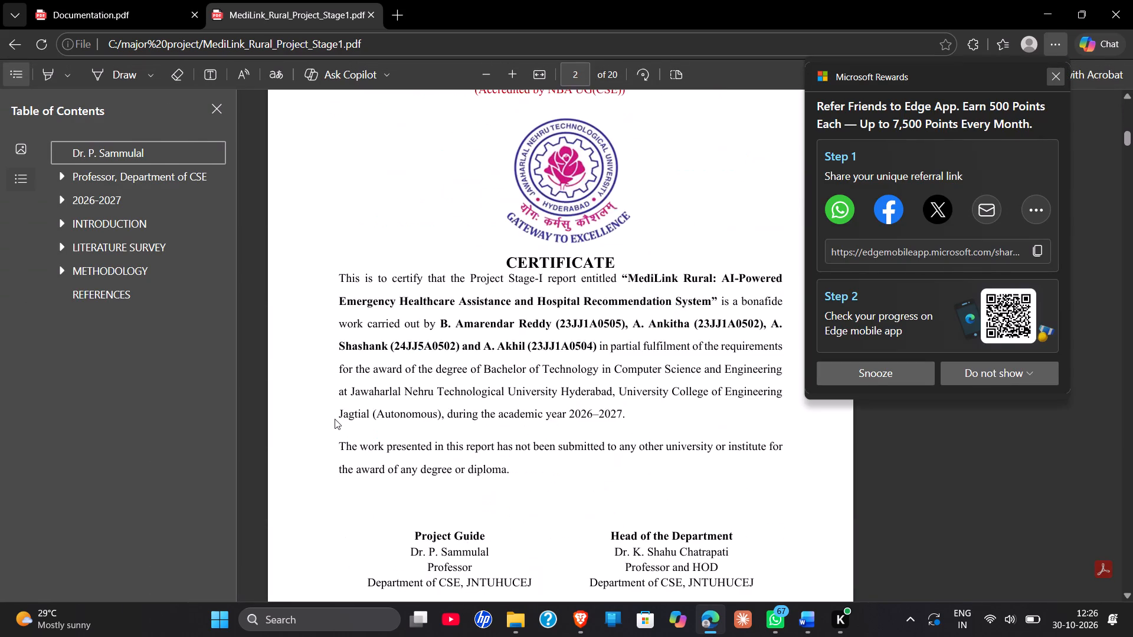
scroll(335, 419, down, 14)
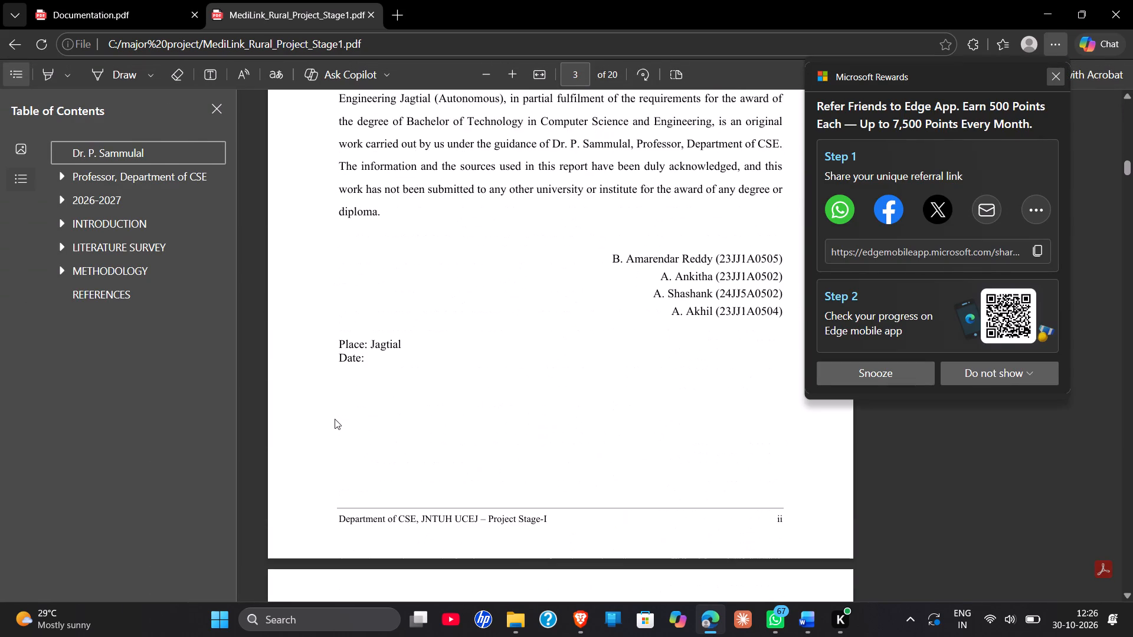
scroll(335, 419, up, 20)
scroll(335, 419, up, 8)
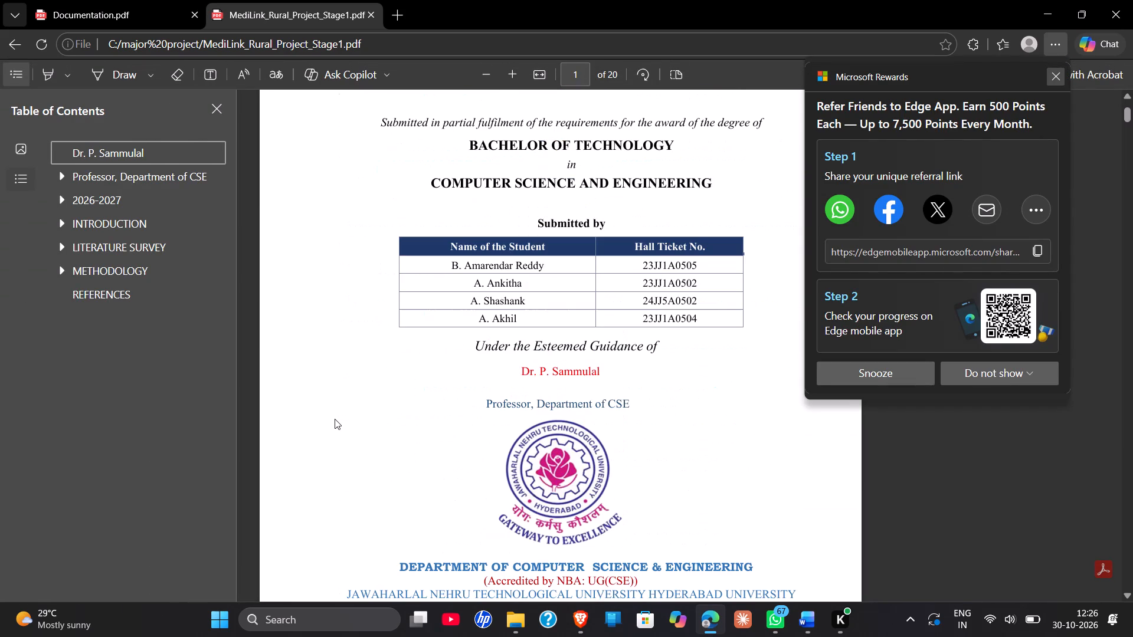
click(1059, 81)
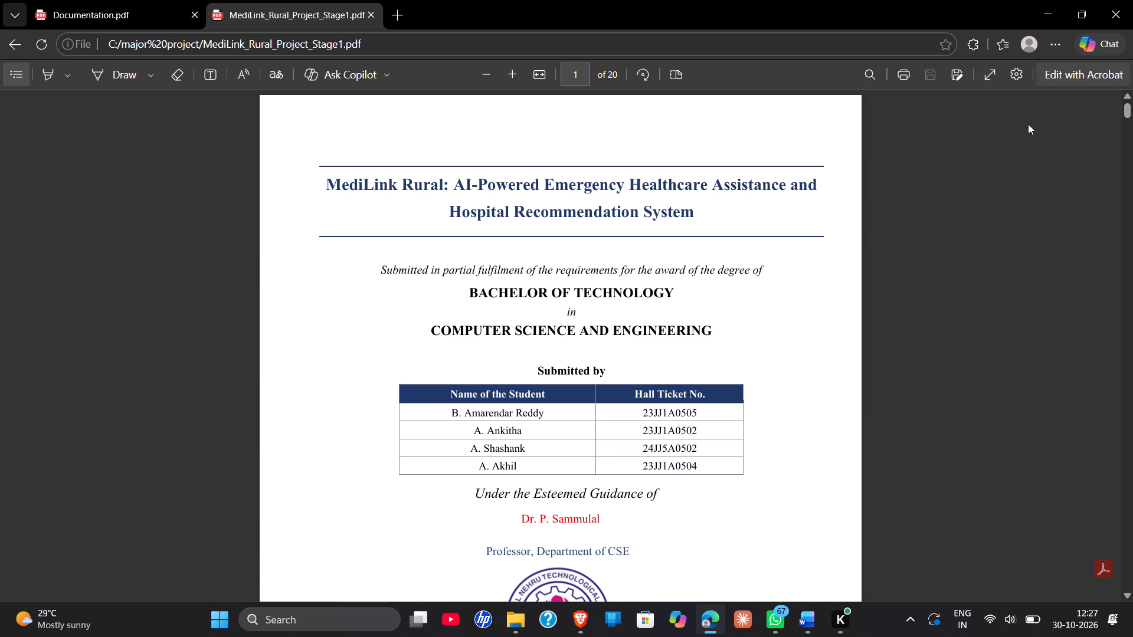
scroll(866, 193, up, 1)
scroll(866, 193, down, 1)
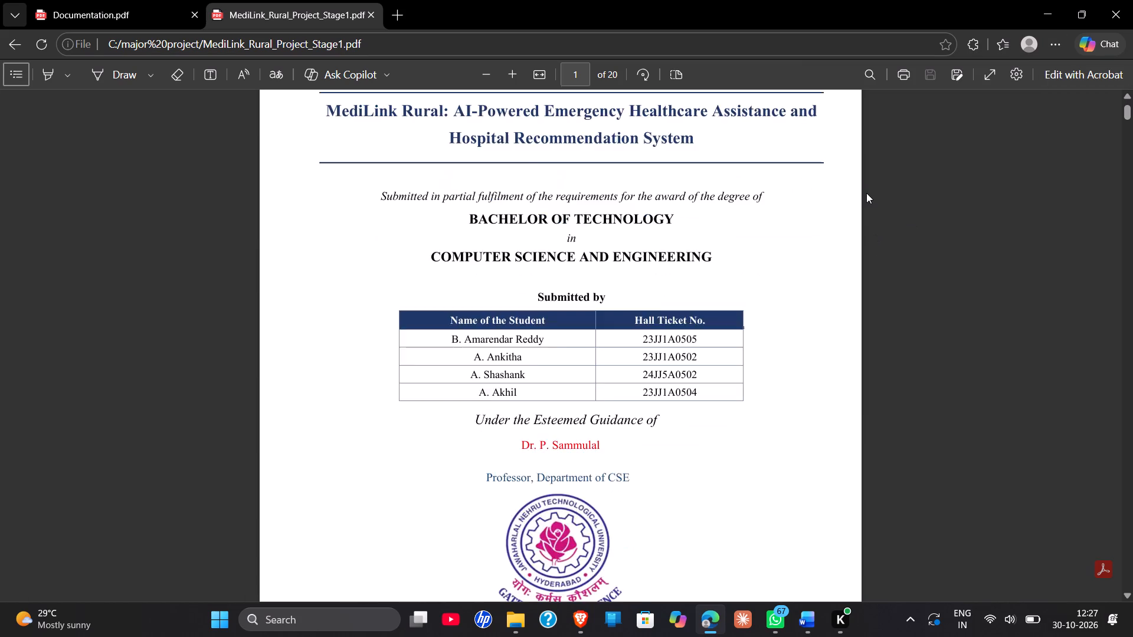
scroll(866, 193, down, 8)
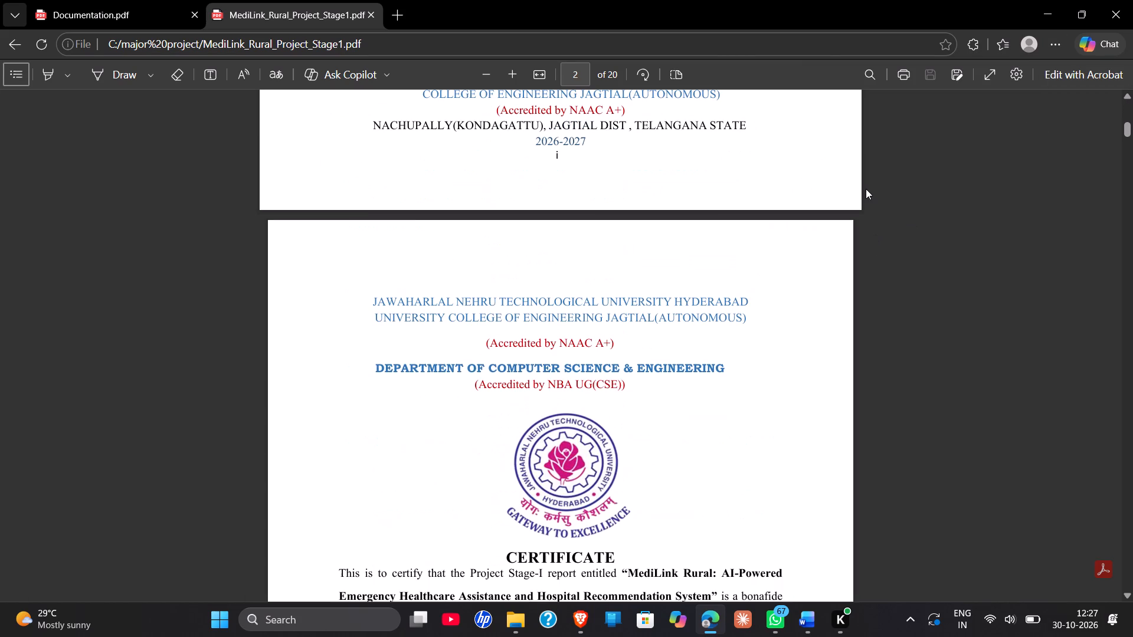
scroll(659, 304, down, 1)
scroll(667, 293, up, 2)
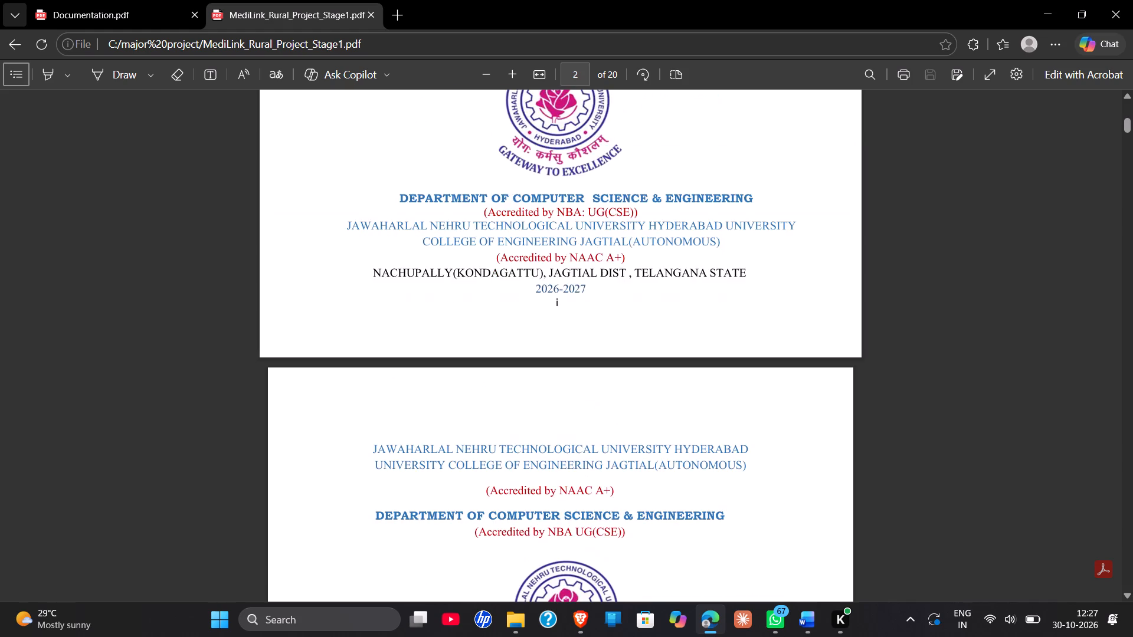
scroll(667, 293, up, 12)
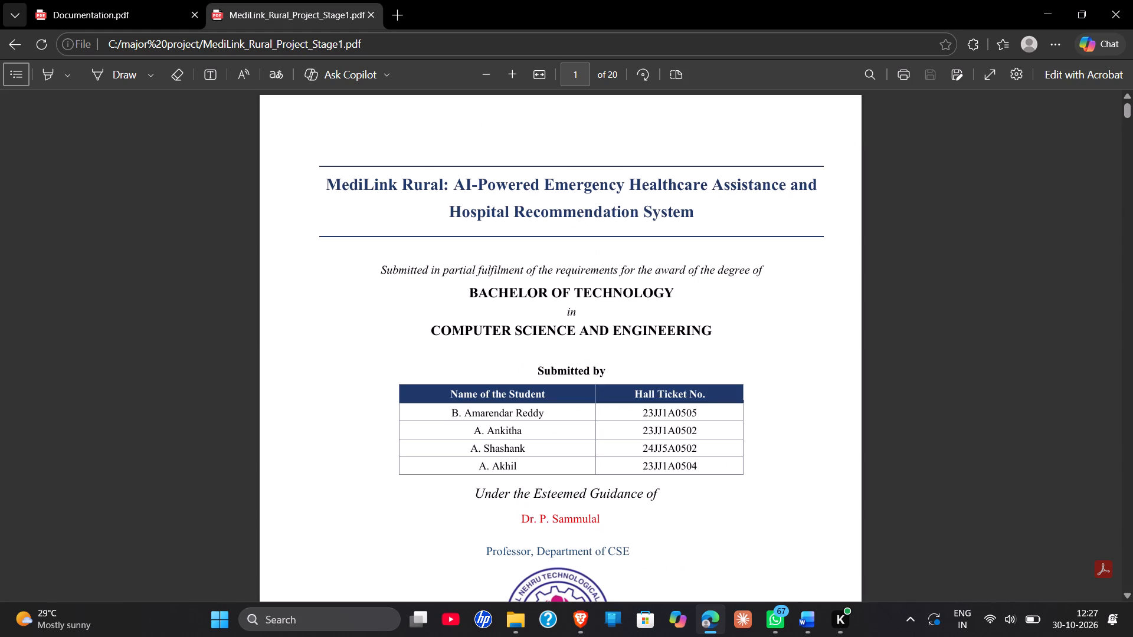
click(686, 188)
click(624, 411)
Read through the exported PDF's front matter from the certificate to the acknowledgement and abstract, checking its layout.
scroll(624, 388, down, 8)
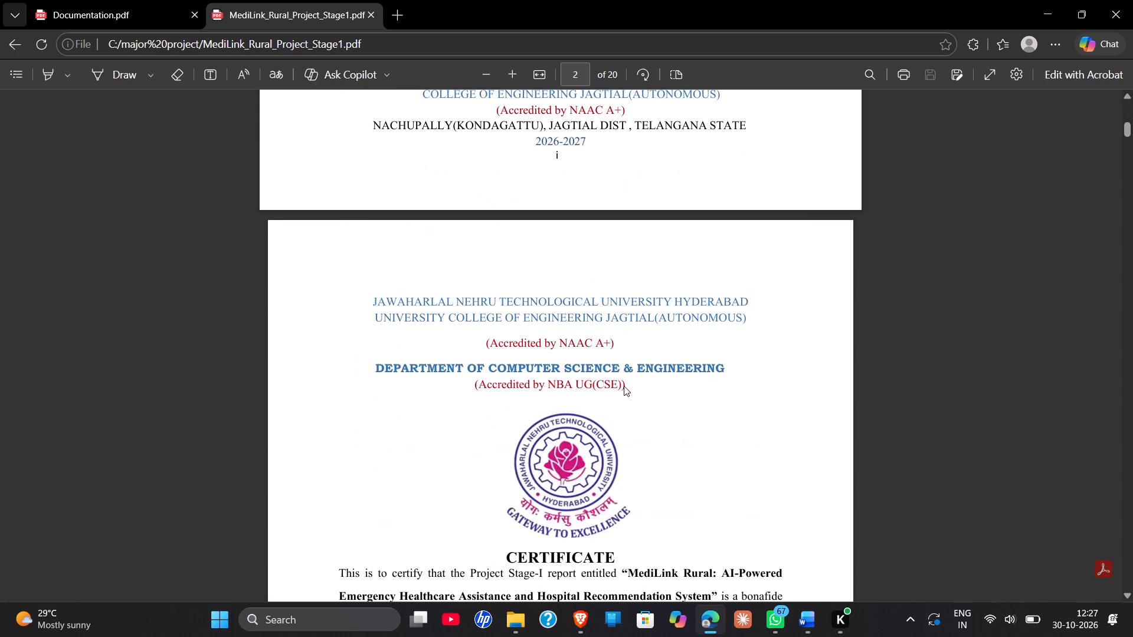
scroll(624, 386, down, 2)
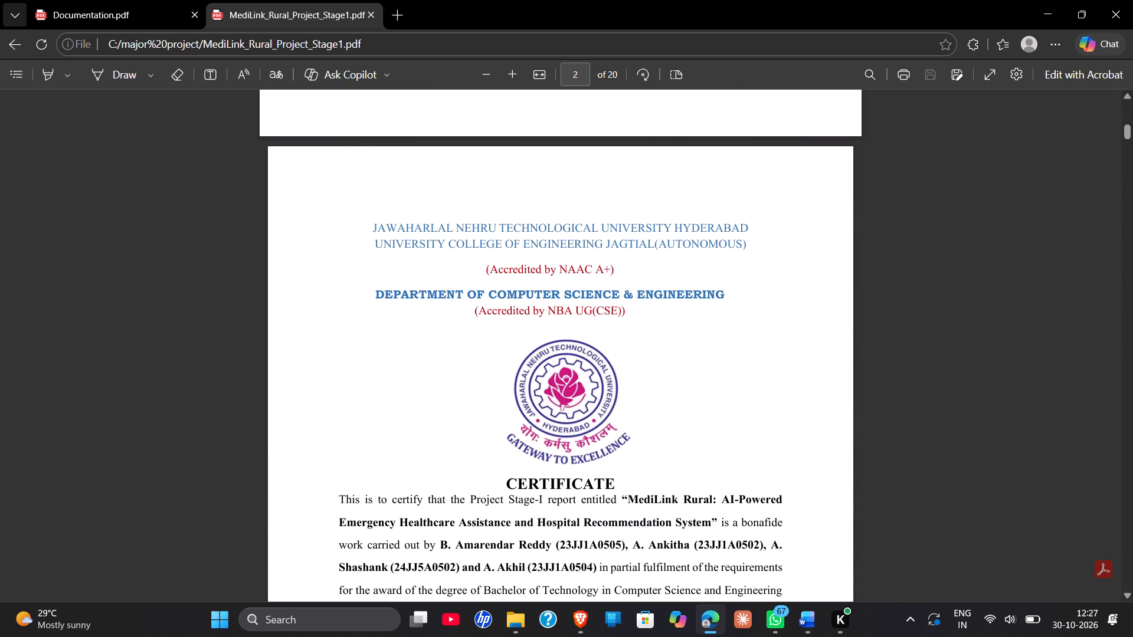
scroll(705, 290, down, 4)
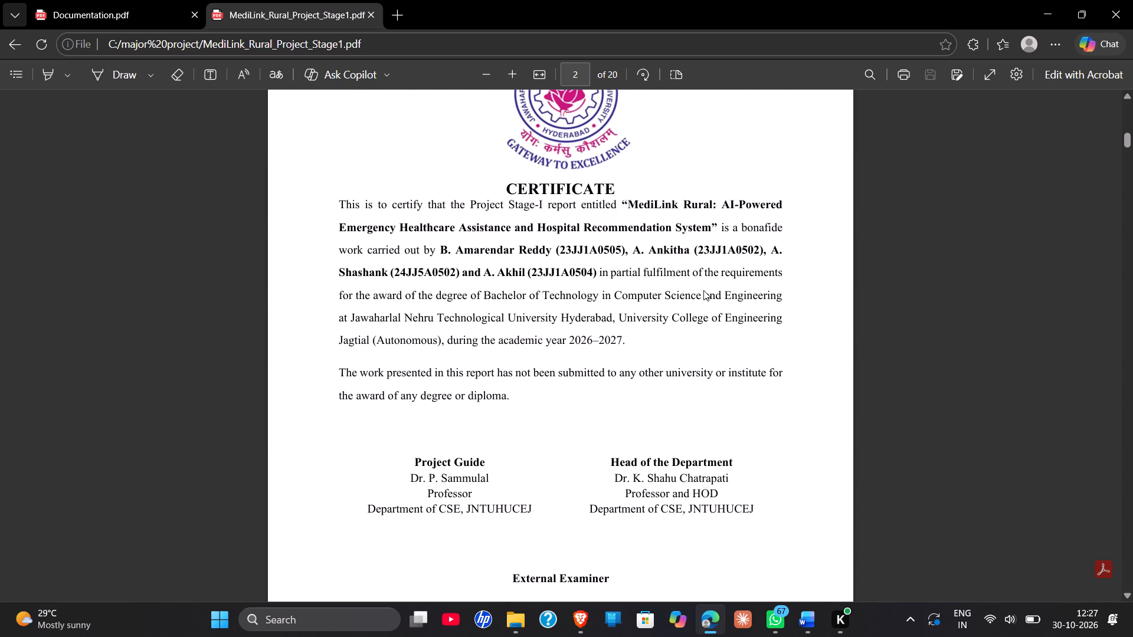
scroll(703, 290, down, 5)
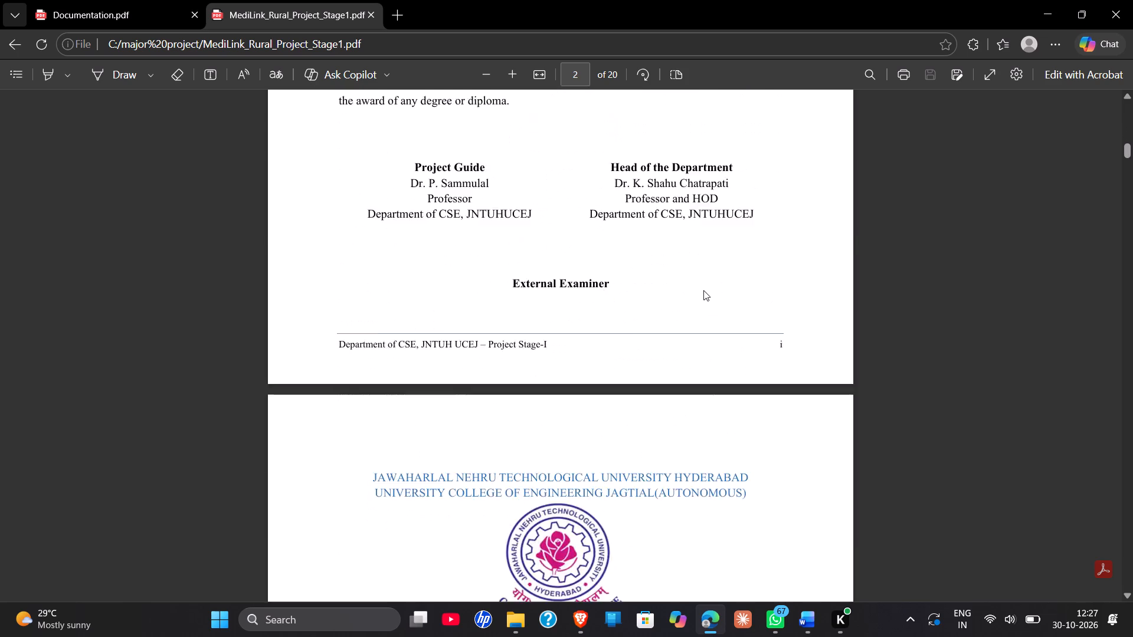
scroll(703, 290, down, 12)
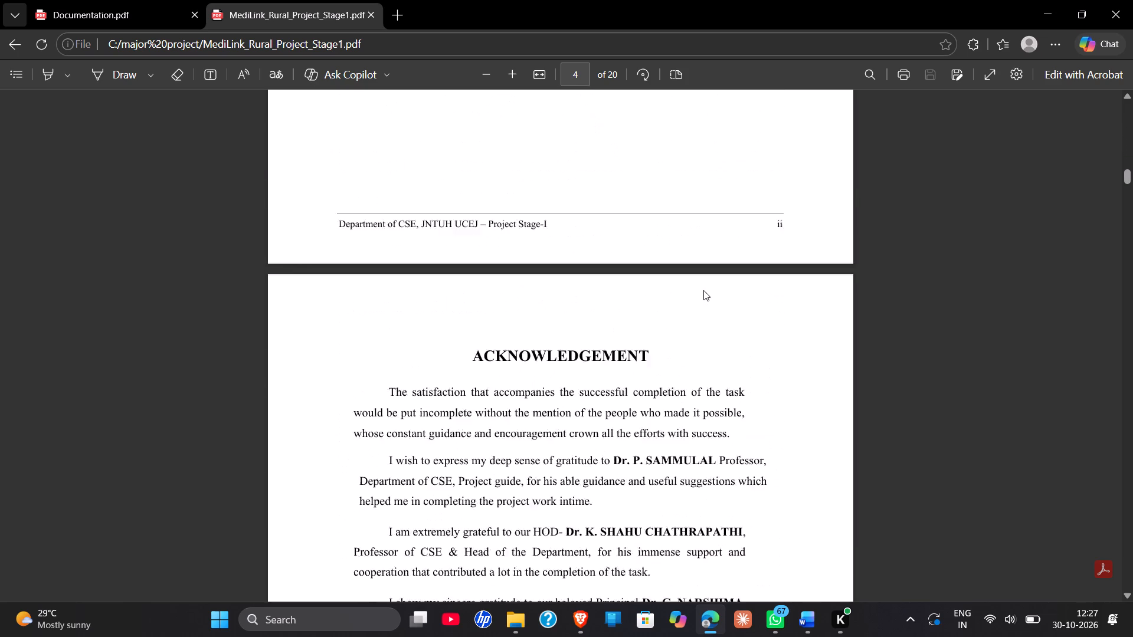
scroll(703, 290, down, 10)
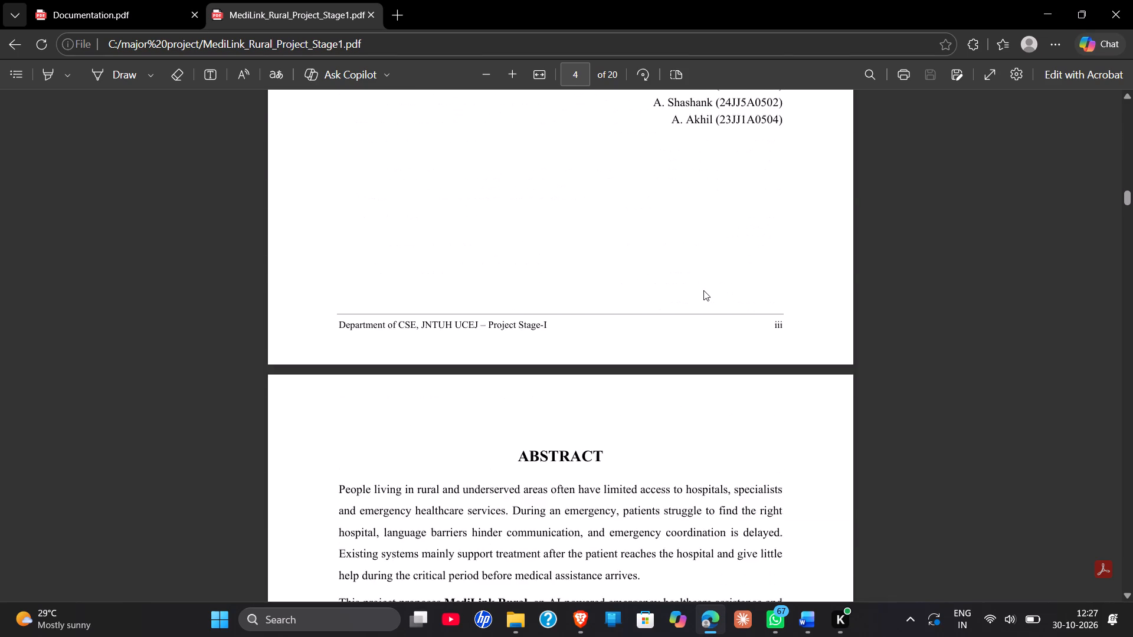
scroll(703, 290, down, 7)
scroll(703, 290, up, 1)
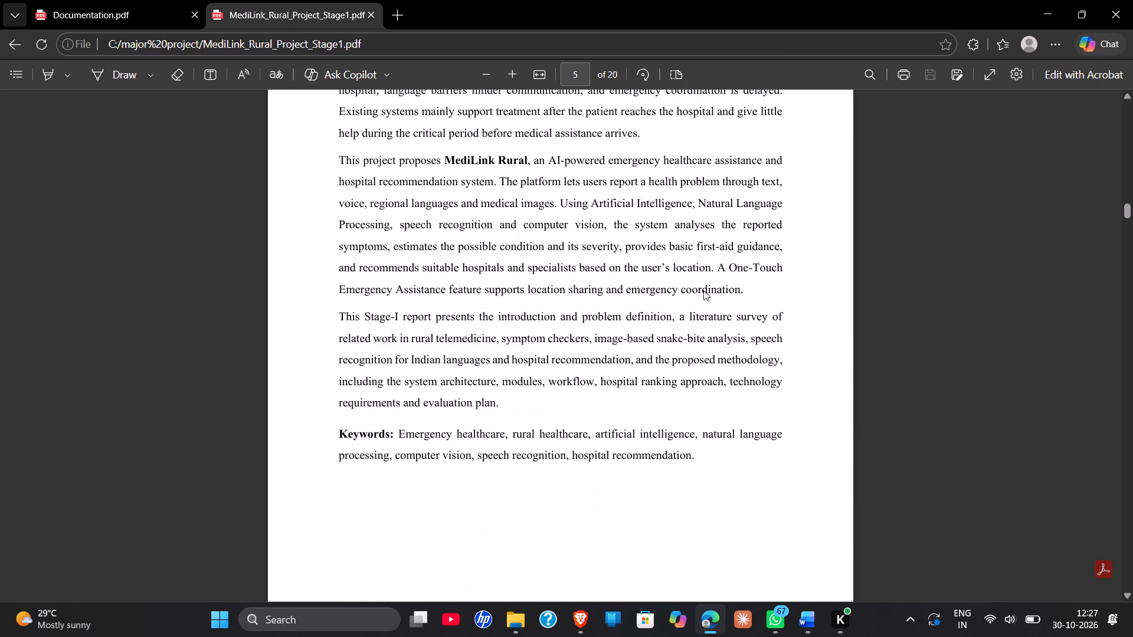
scroll(703, 290, up, 3)
scroll(703, 290, down, 10)
scroll(703, 290, up, 3)
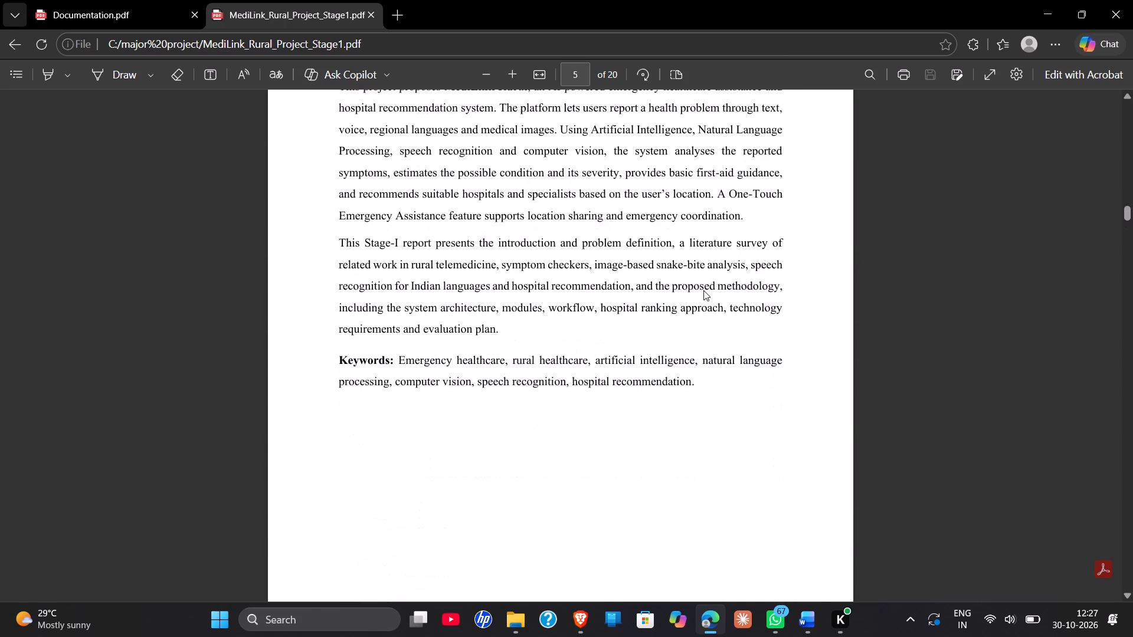
scroll(703, 290, up, 17)
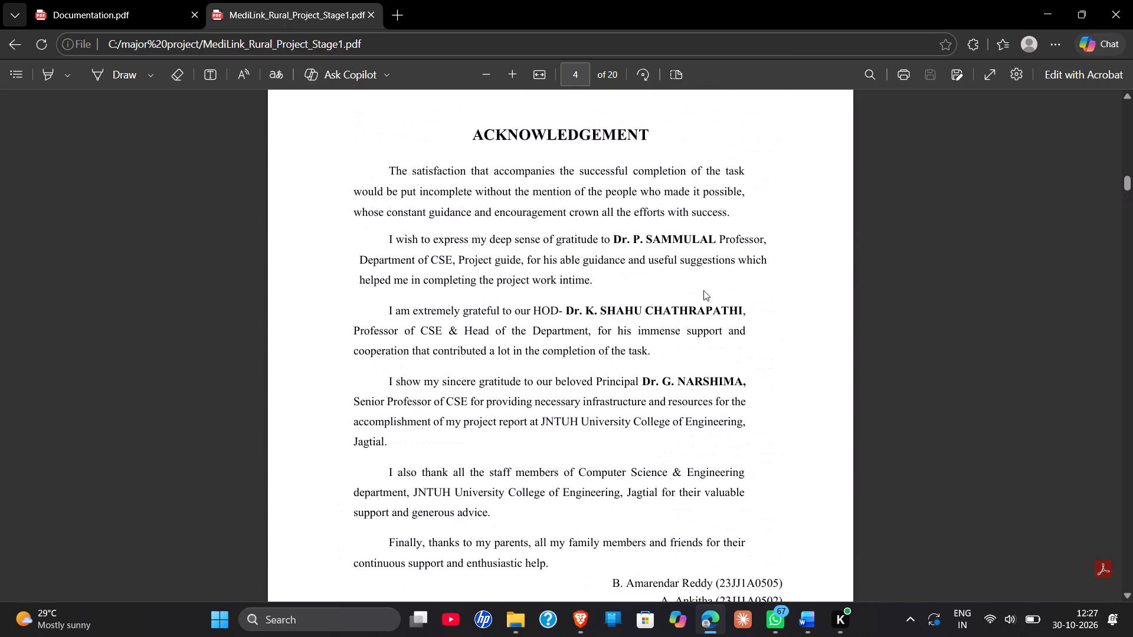
scroll(725, 420, down, 8)
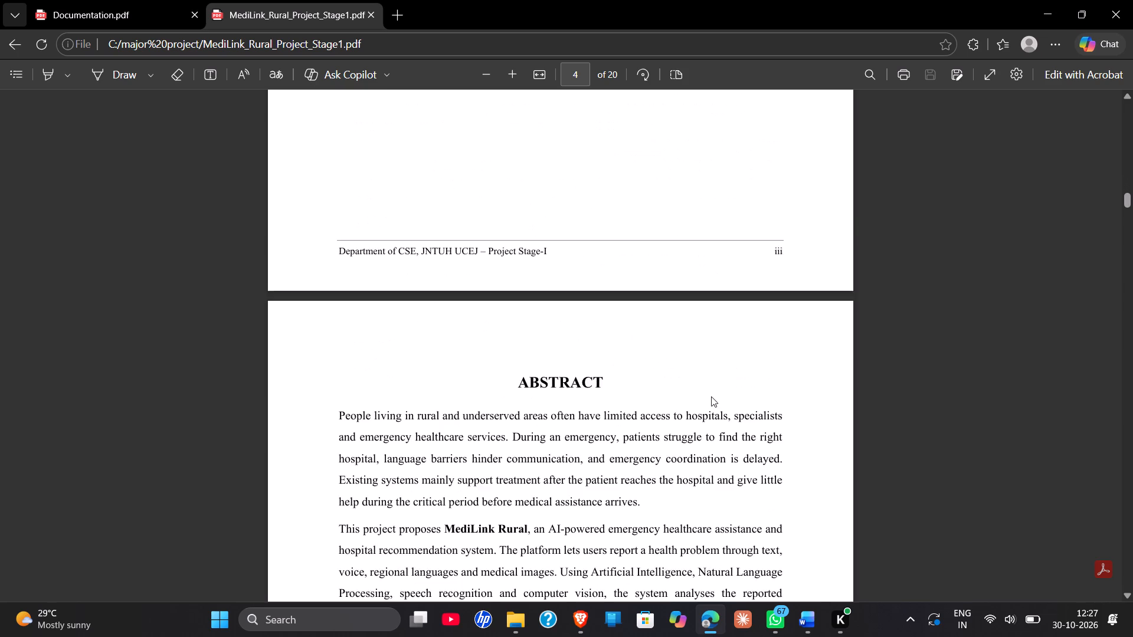
Examine the exported PDF from the table of contents through the chapters to the references, and bring up the sample Documentation.pdf.
scroll(711, 396, down, 16)
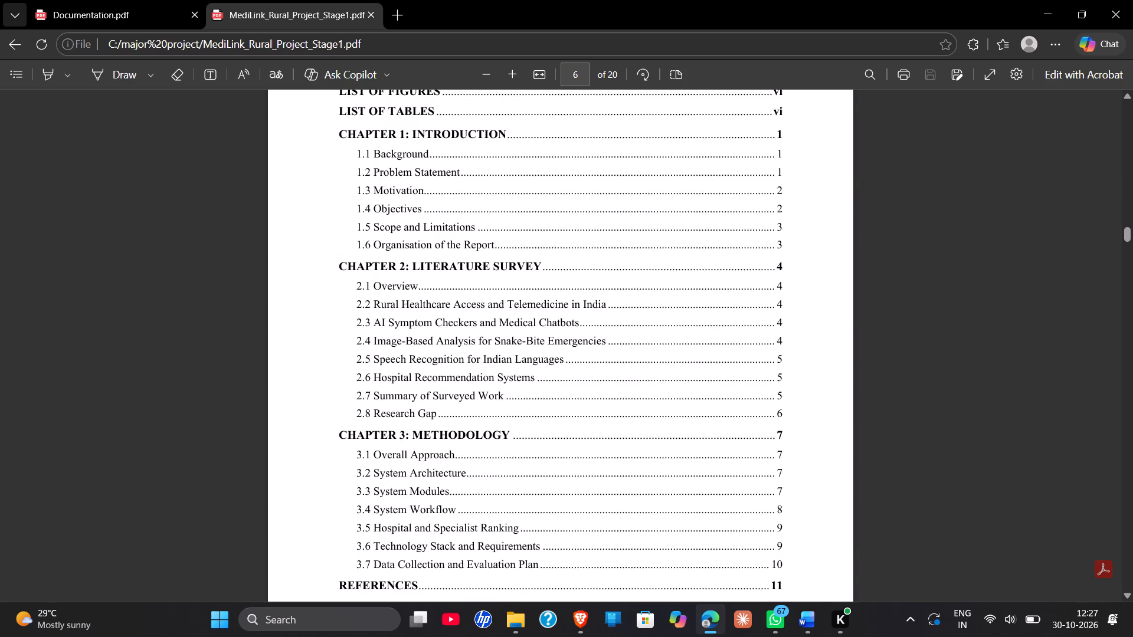
scroll(708, 383, down, 11)
scroll(706, 379, down, 20)
scroll(706, 379, down, 6)
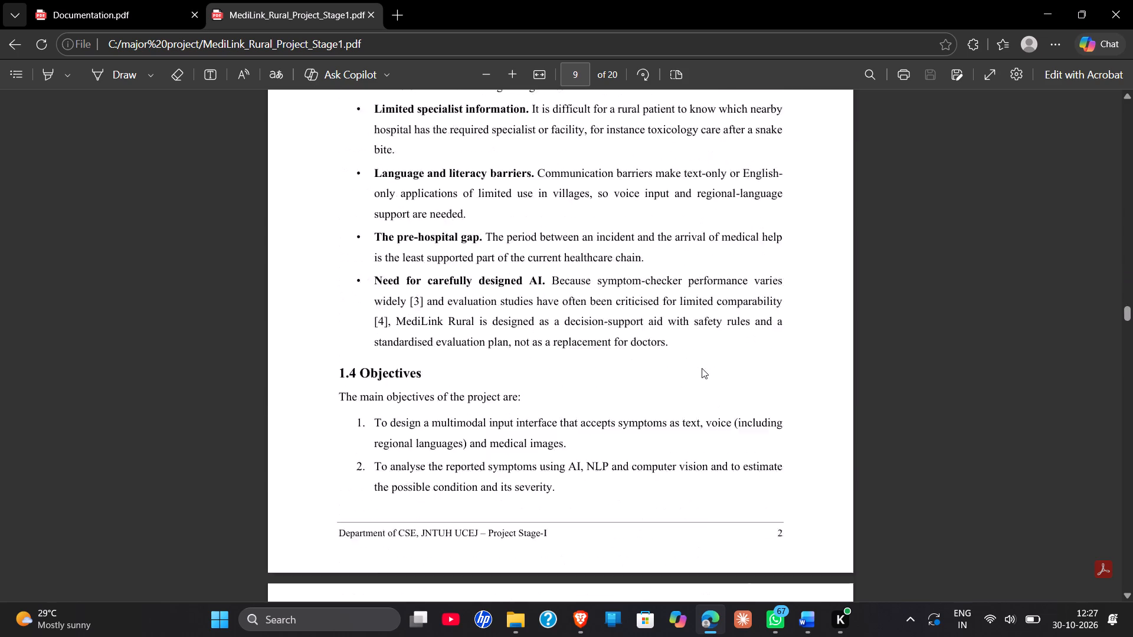
scroll(702, 368, up, 1)
scroll(702, 368, down, 20)
scroll(702, 368, down, 20)
scroll(702, 368, down, 4)
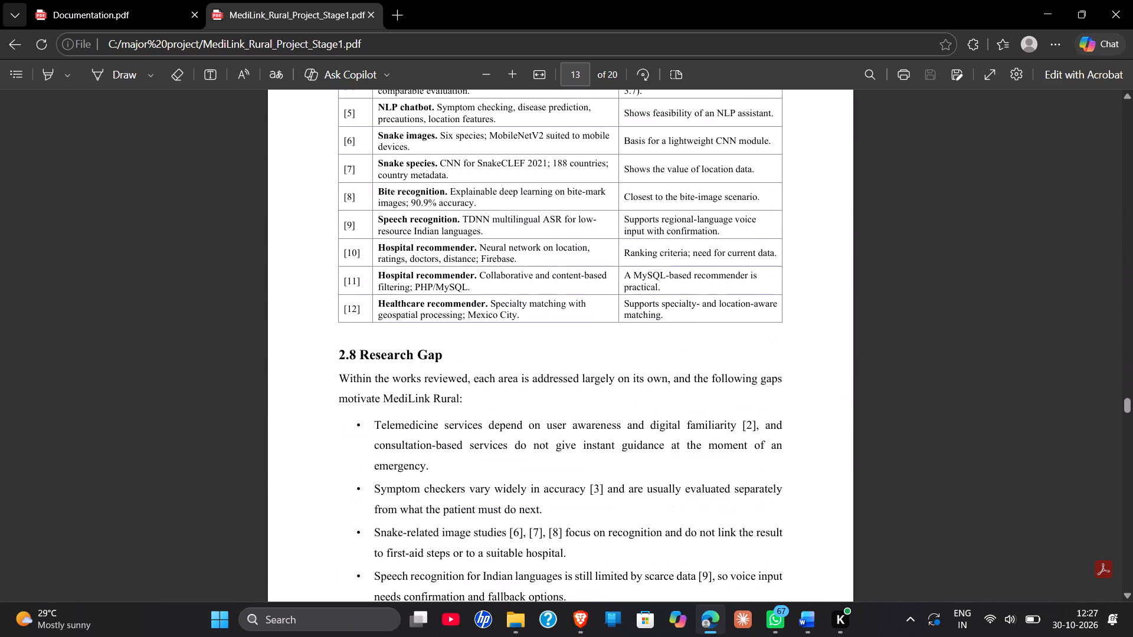
scroll(700, 359, down, 17)
scroll(700, 359, down, 16)
scroll(700, 359, down, 13)
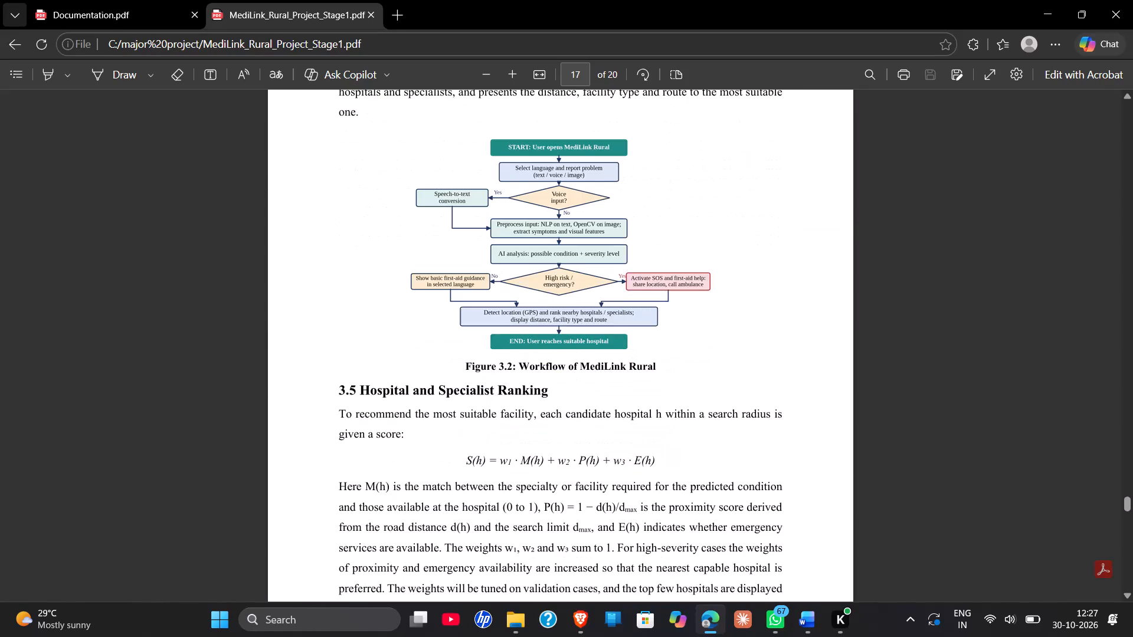
scroll(700, 359, down, 14)
scroll(700, 356, down, 8)
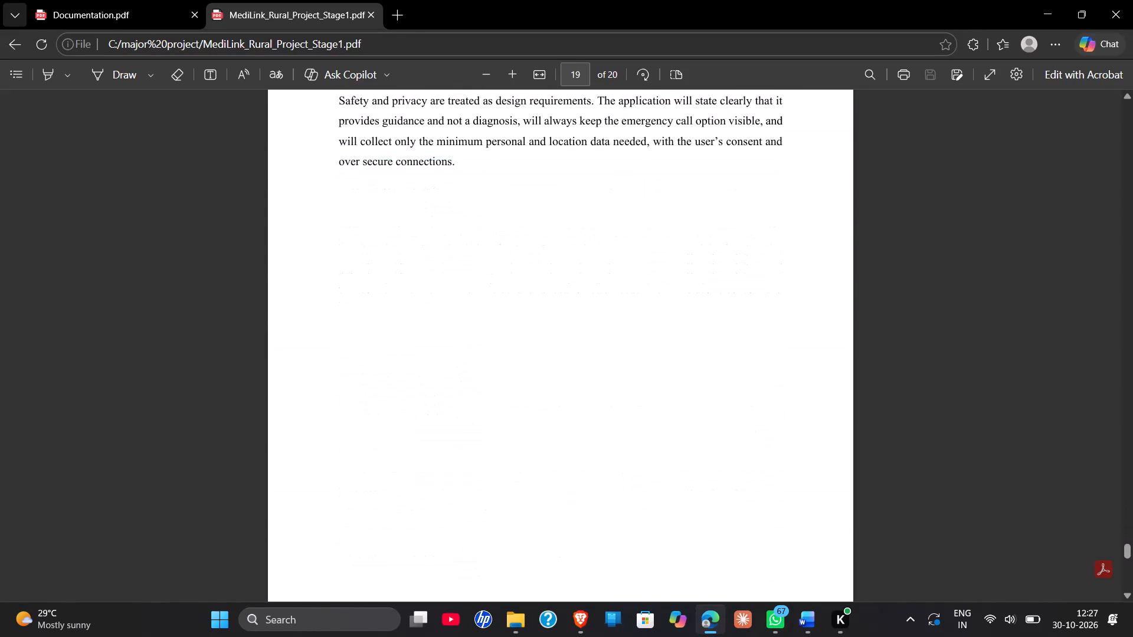
scroll(700, 356, down, 6)
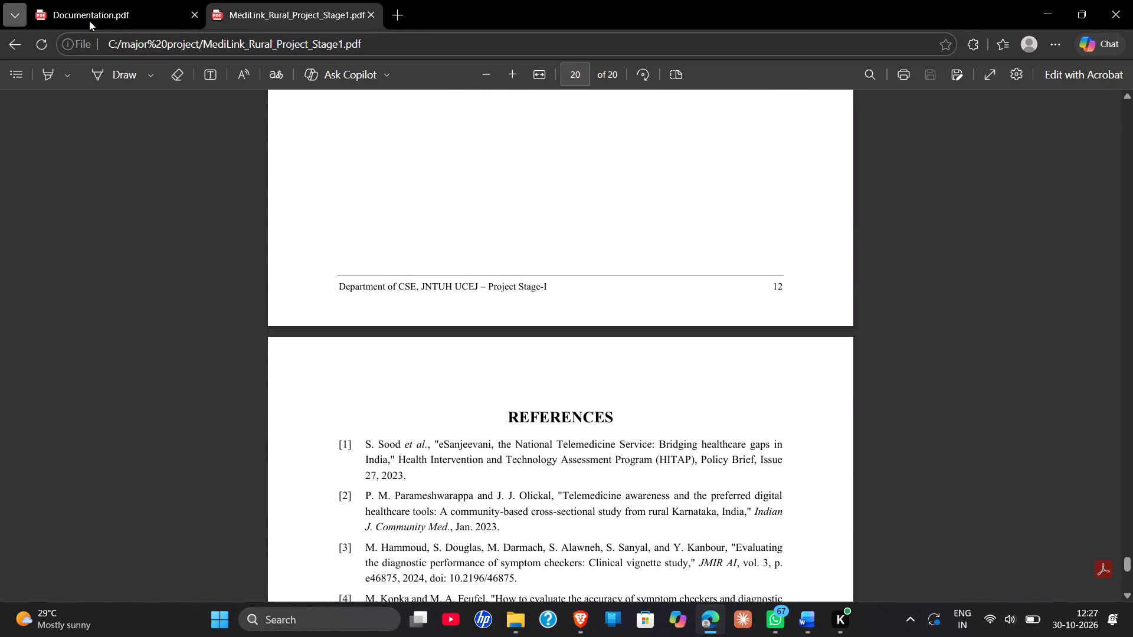